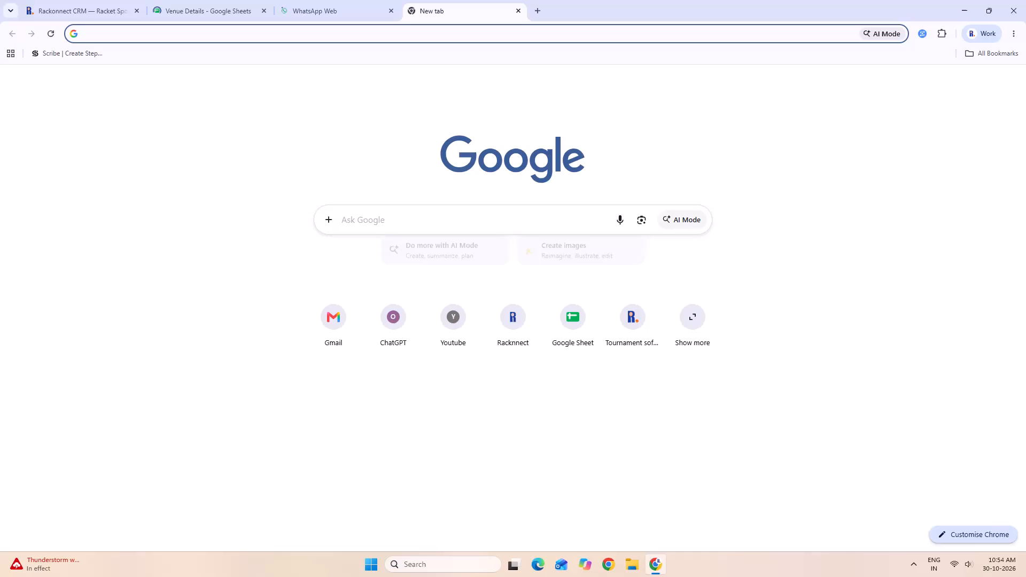
Start entering a web address or search beginning with "c" in the new tab.
text(c)
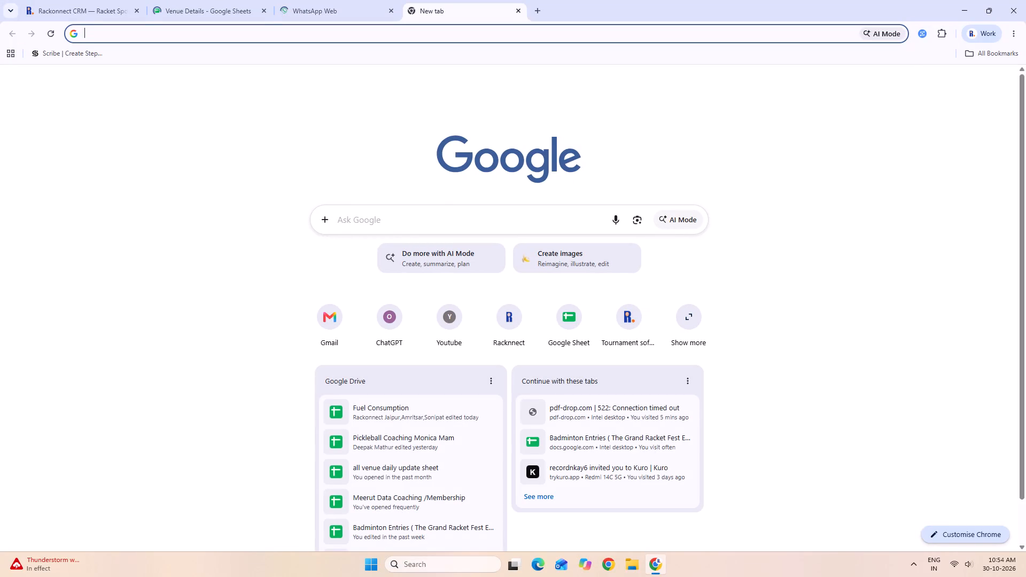
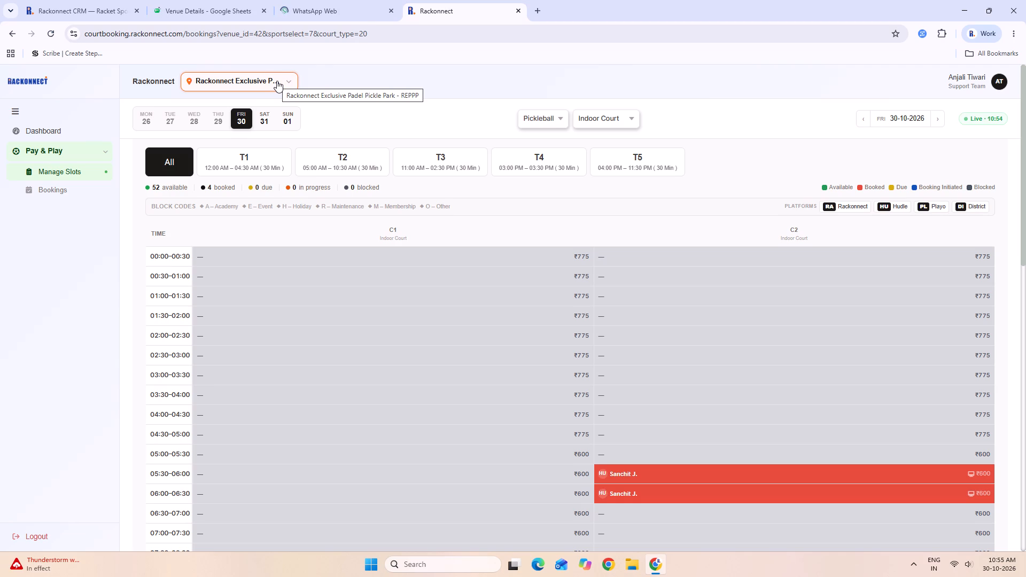
Review the Pickleball indoor court slots and bookings for 30-10-2026 at Rackonnect Exclusive Padel Pickle Park.
scroll(511, 305, down, 5)
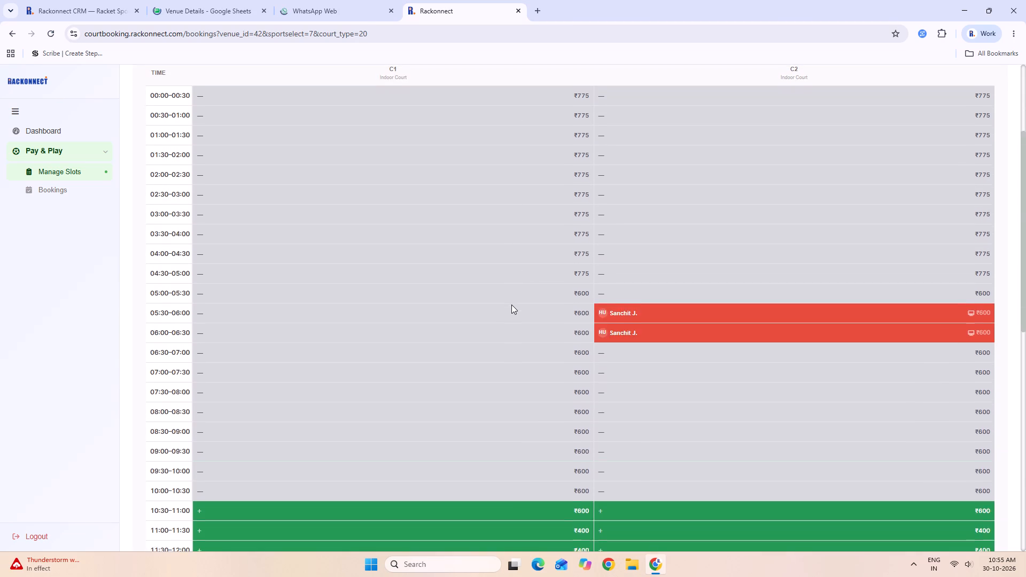
scroll(511, 305, down, 10)
scroll(511, 305, up, 9)
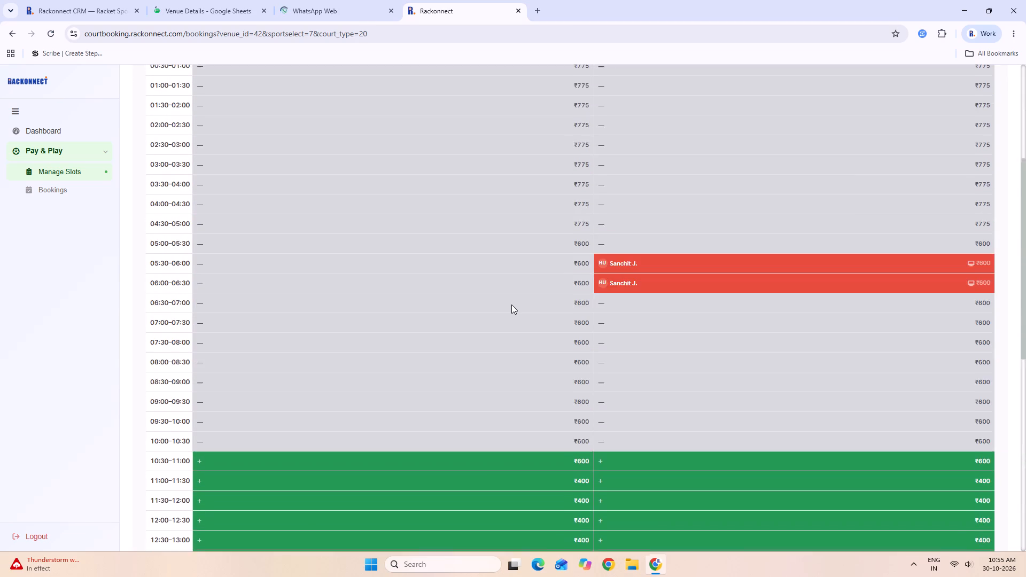
scroll(511, 305, up, 18)
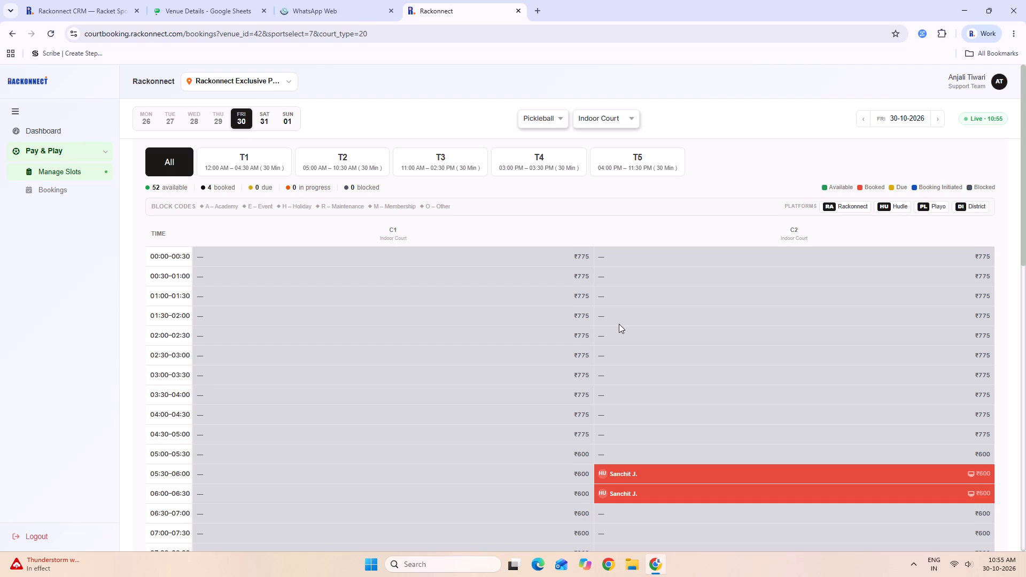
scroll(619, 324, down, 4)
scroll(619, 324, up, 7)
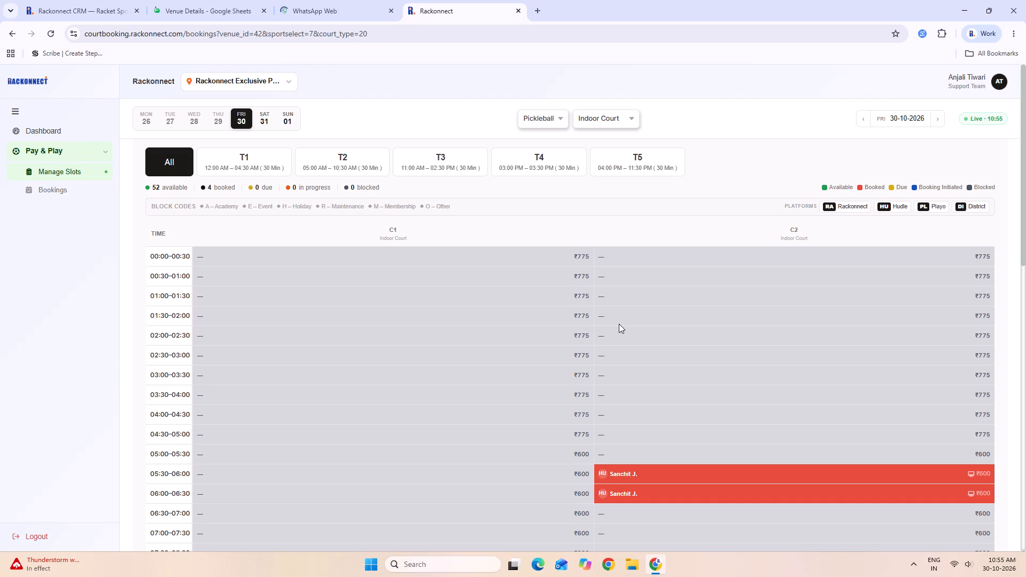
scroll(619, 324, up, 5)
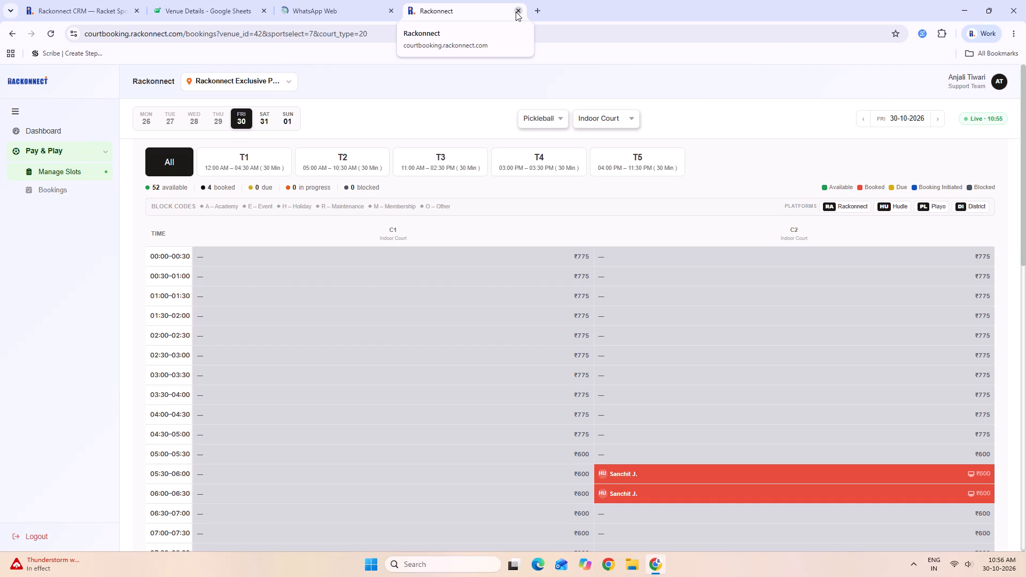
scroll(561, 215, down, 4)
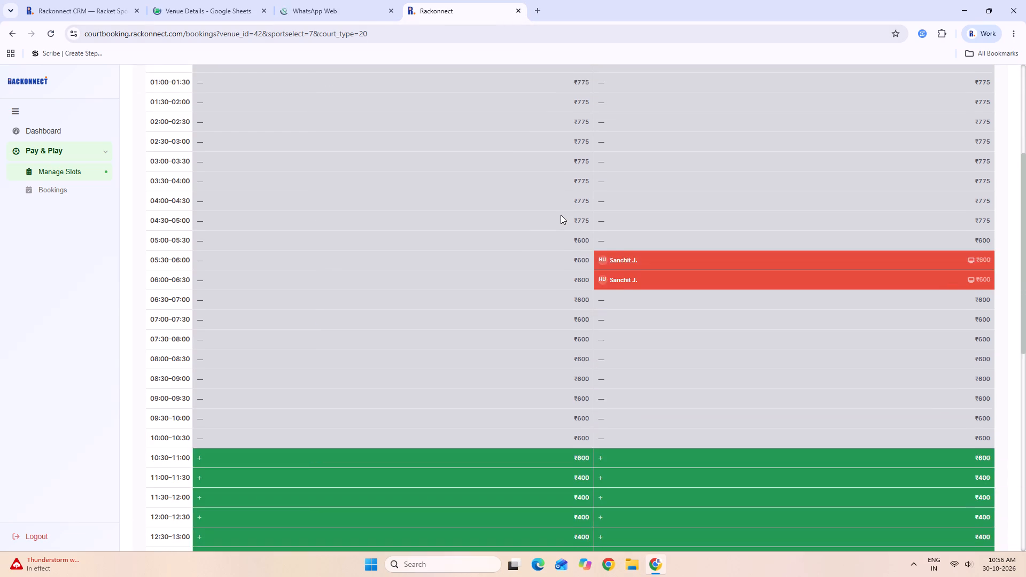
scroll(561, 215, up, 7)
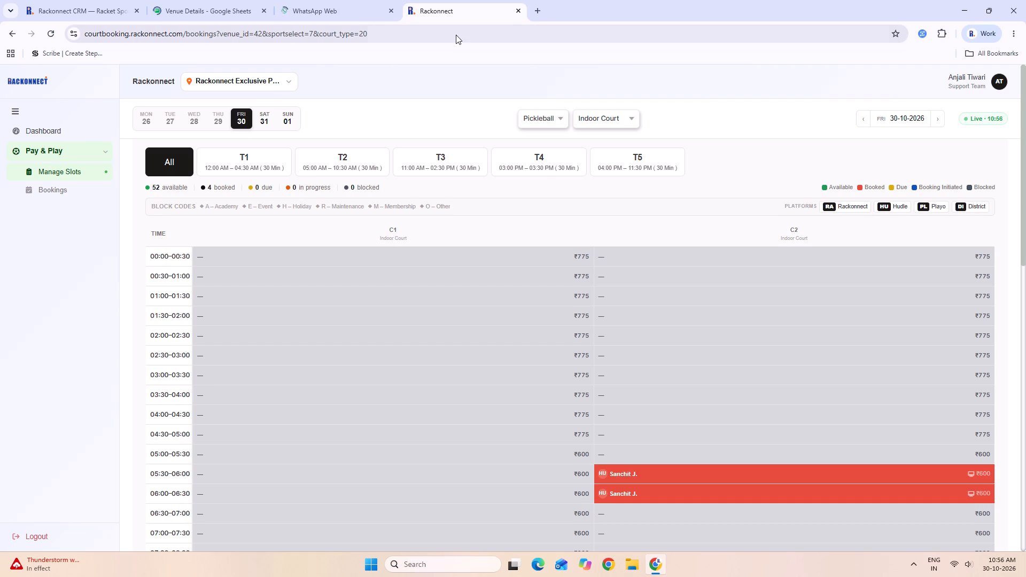
Switch to the Rackonnect CRM and look through the call logs for 26-10-2026 to 27-10-2026.
click(91, 11)
scroll(431, 256, down, 4)
scroll(431, 256, up, 2)
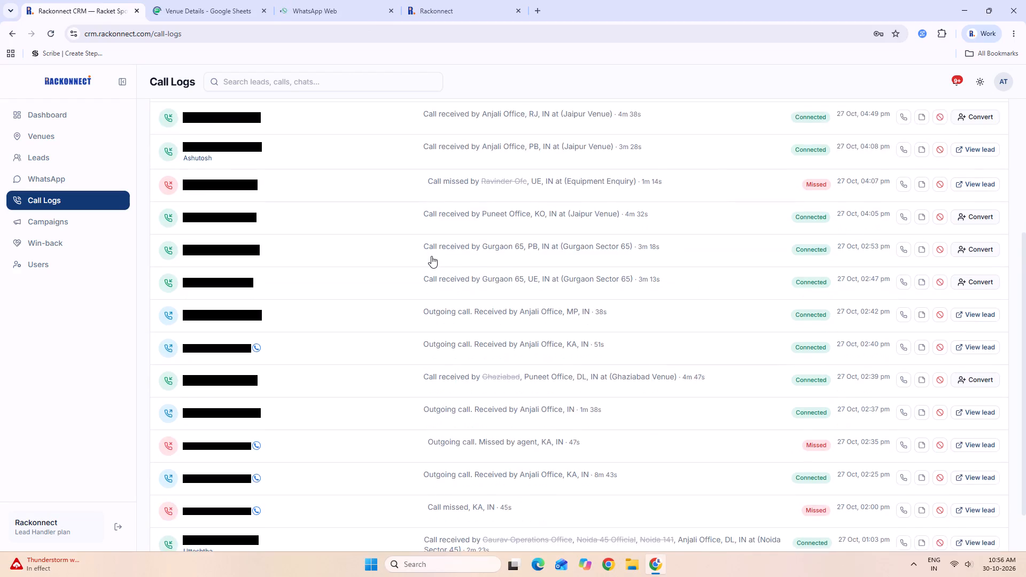
scroll(431, 256, up, 5)
scroll(431, 256, down, 5)
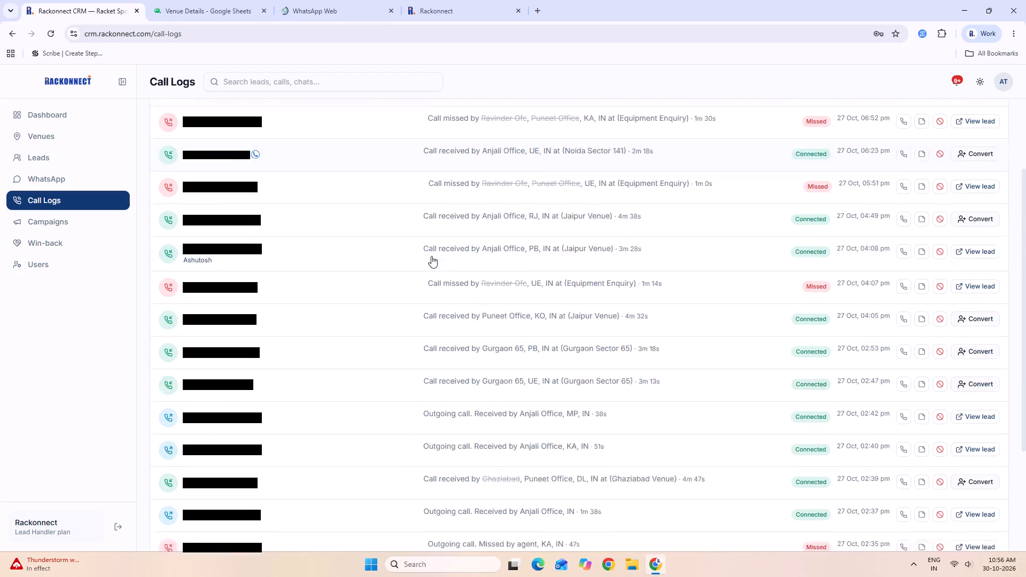
scroll(431, 256, down, 11)
scroll(431, 256, up, 17)
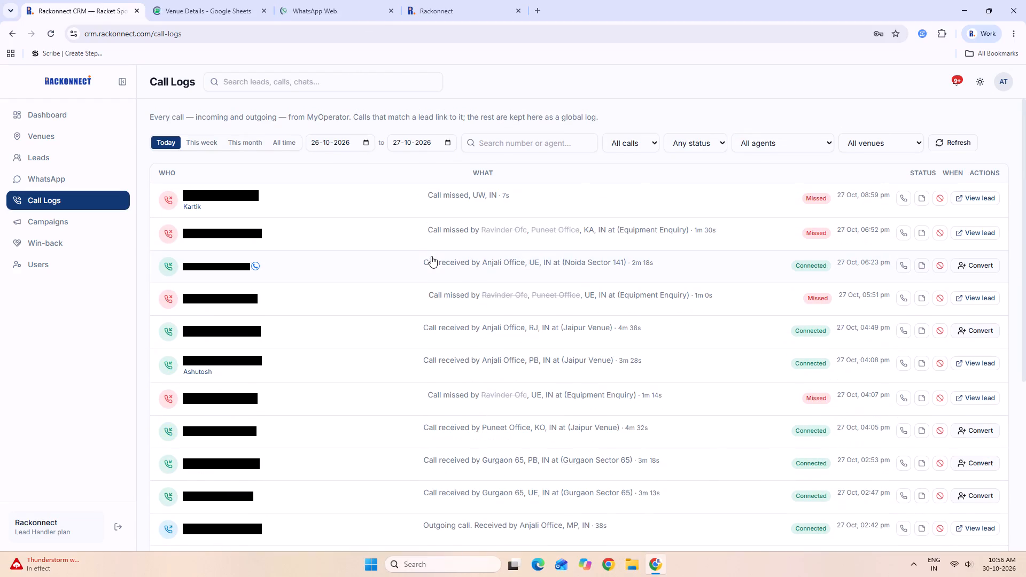
scroll(431, 256, up, 3)
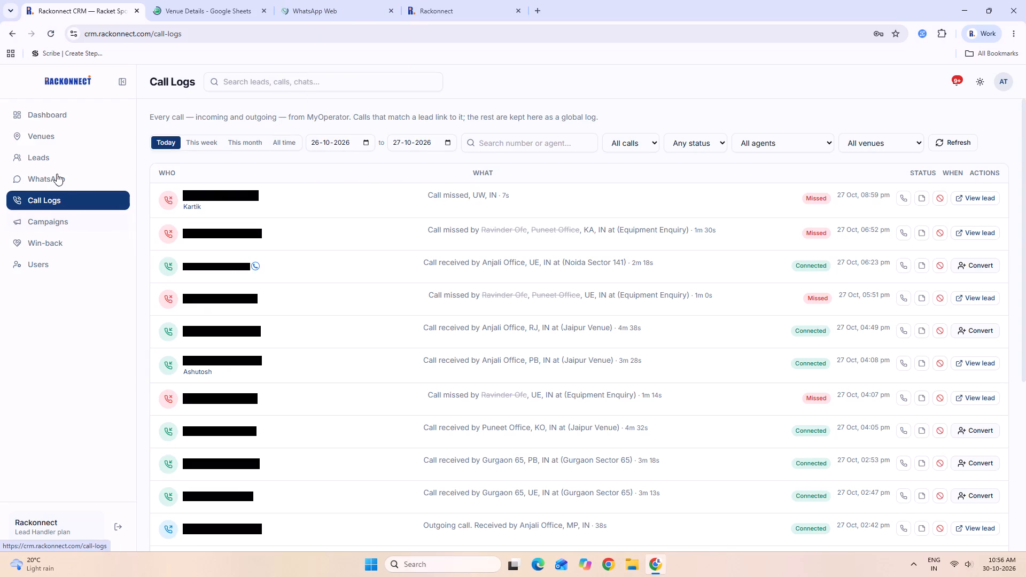
Open the CRM's Leads list and examine the stages, owners and notes of the leads dated 27-10-2026.
click(59, 158)
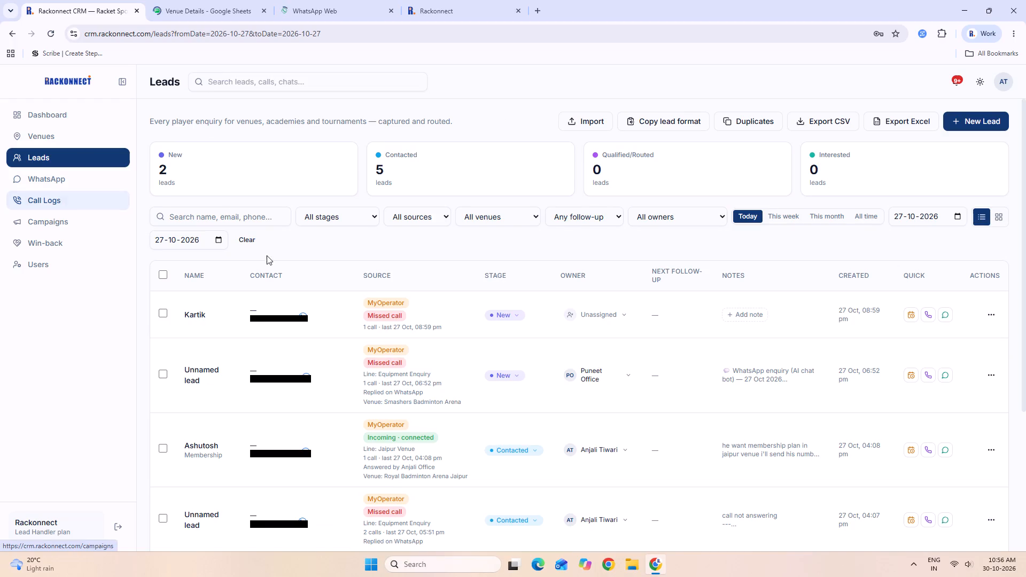
scroll(597, 378, down, 6)
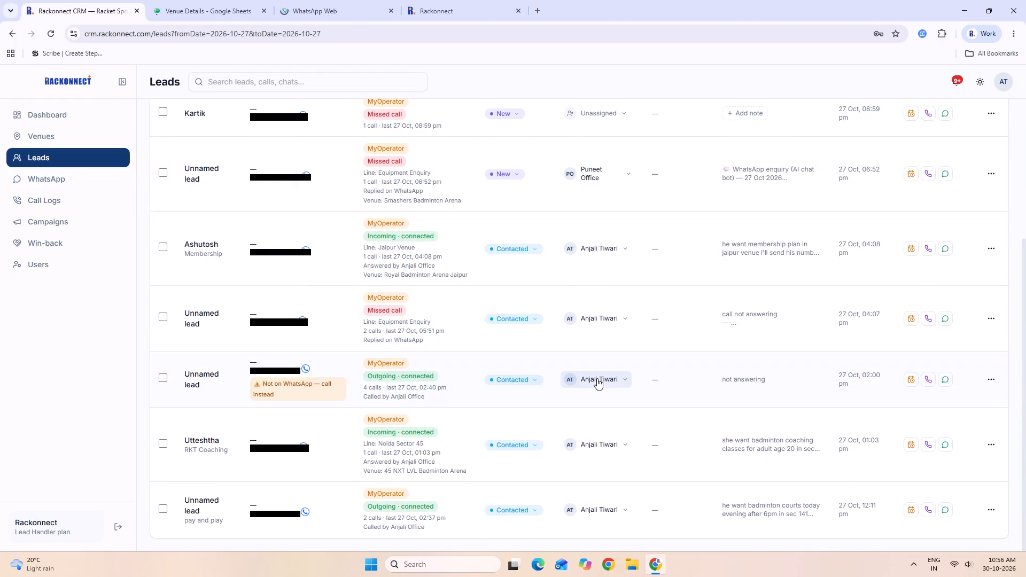
scroll(597, 378, down, 16)
scroll(597, 378, up, 2)
scroll(597, 378, down, 3)
scroll(597, 378, up, 1)
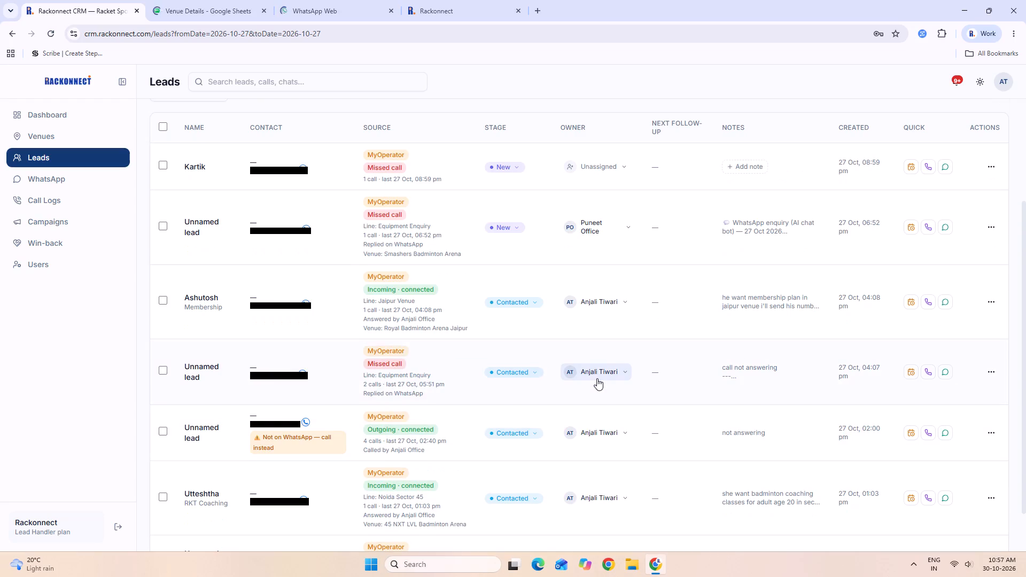
scroll(597, 378, up, 7)
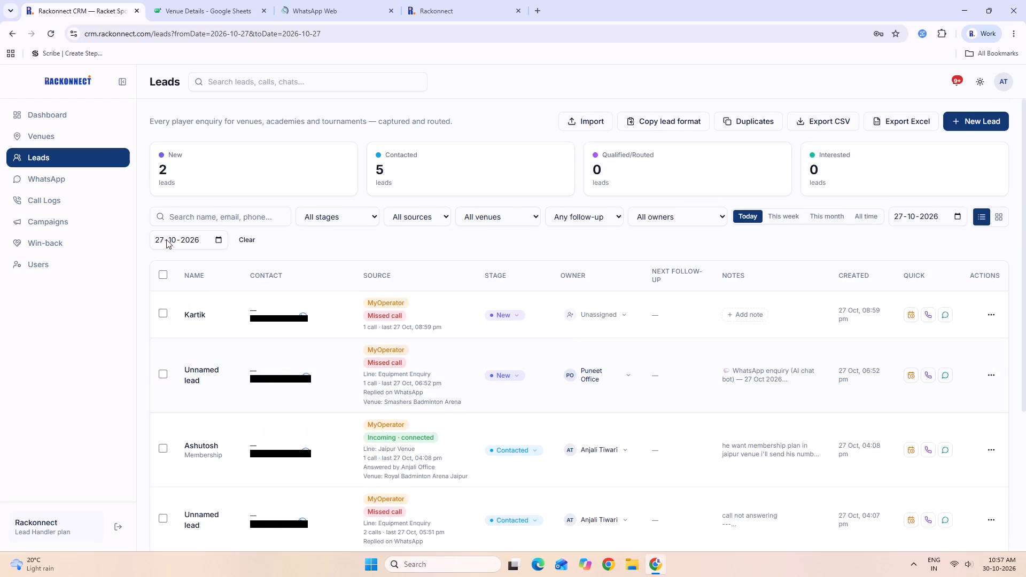
Reload the Leads page, set its date range to All time and skim the listed leads.
click(56, 35)
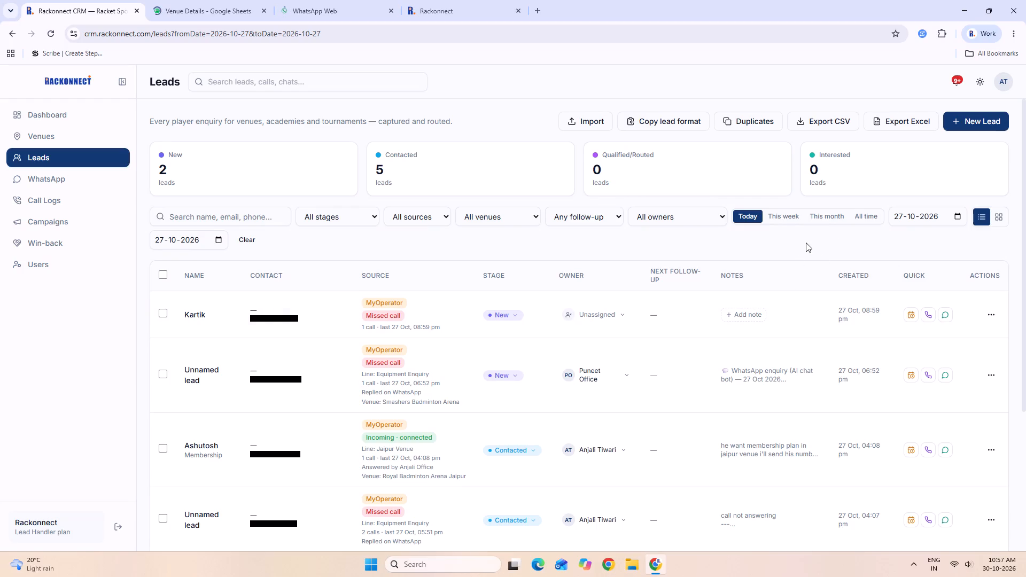
click(881, 214)
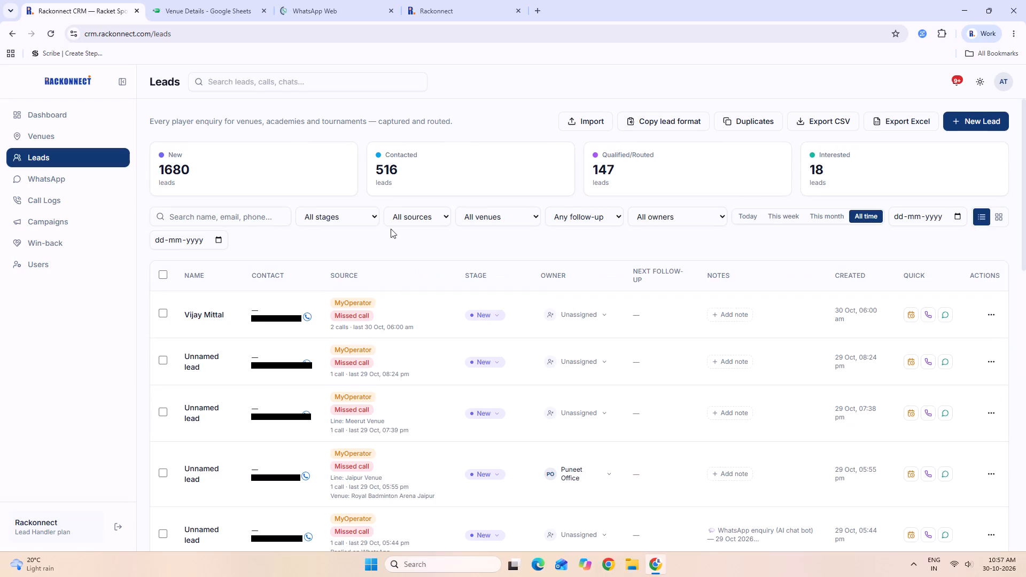
scroll(651, 398, down, 11)
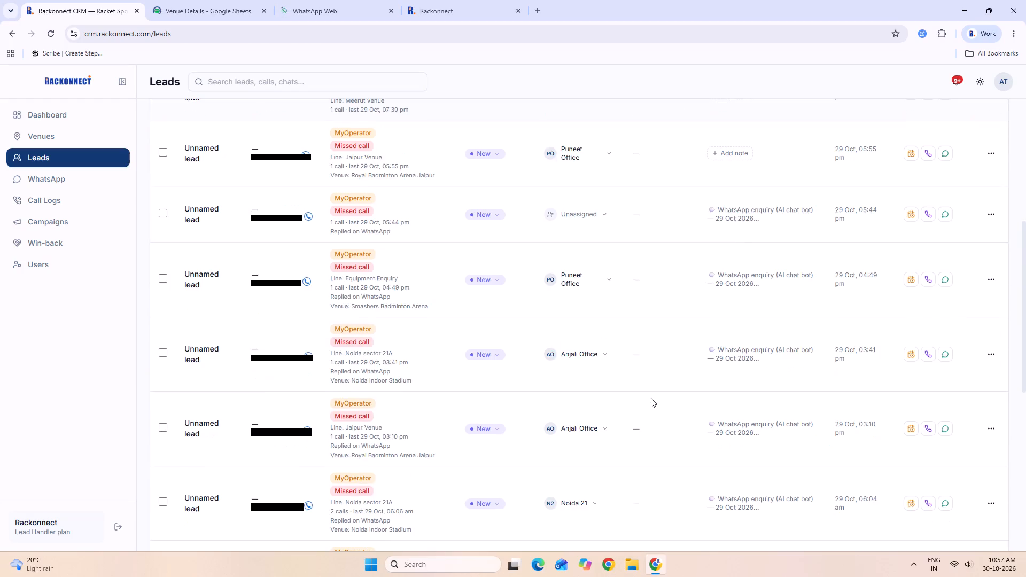
scroll(651, 398, down, 11)
scroll(651, 398, up, 9)
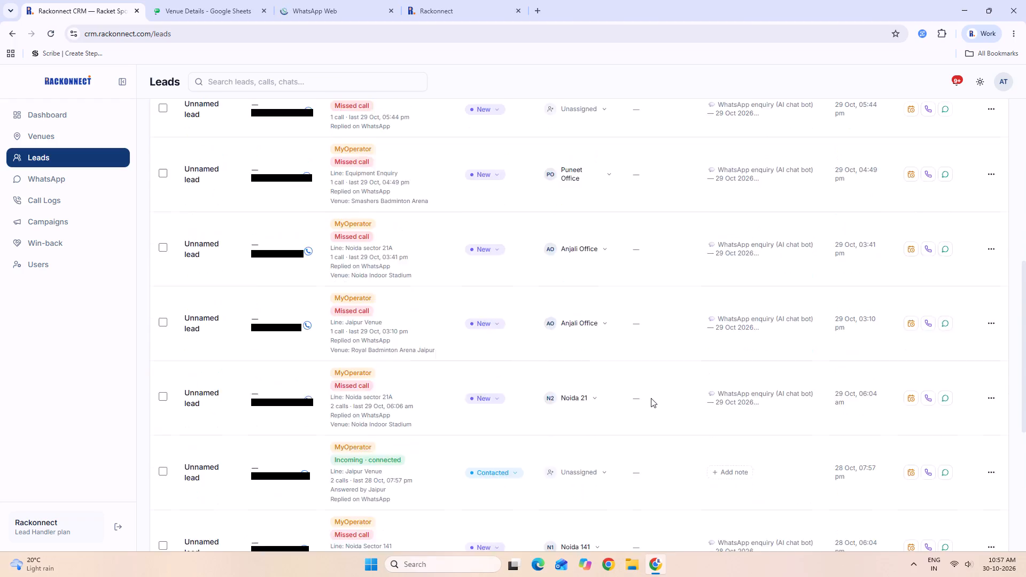
scroll(651, 398, up, 8)
View the leads filtered by the Meta source and by MyOperator, ending with the filter back on All sources.
click(434, 213)
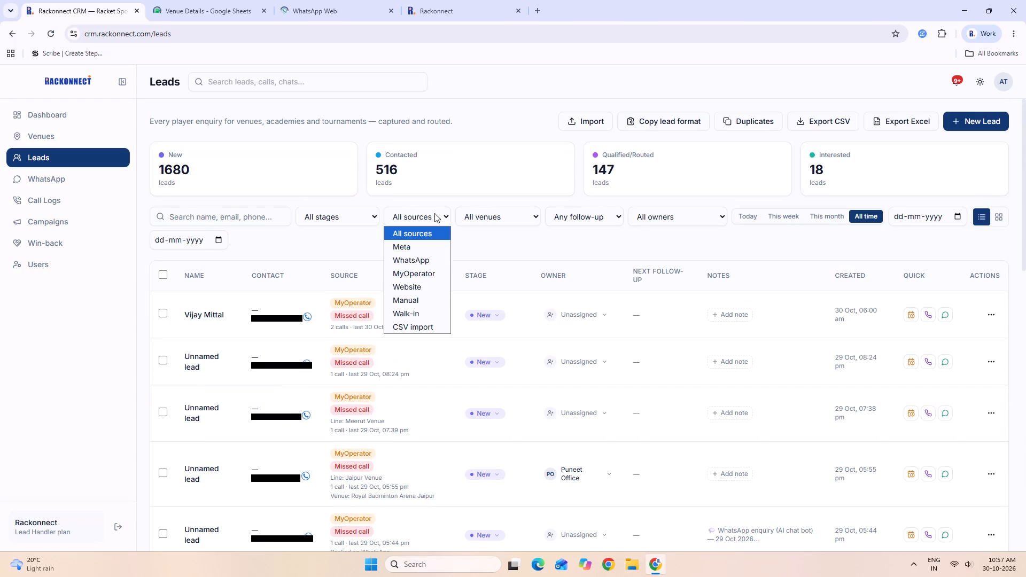
click(423, 248)
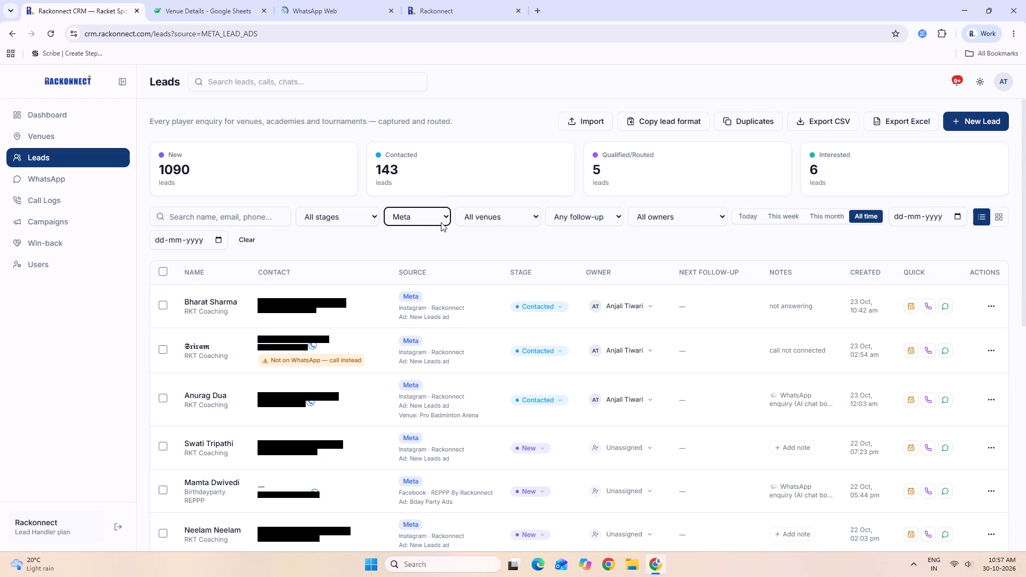
click(441, 222)
click(425, 273)
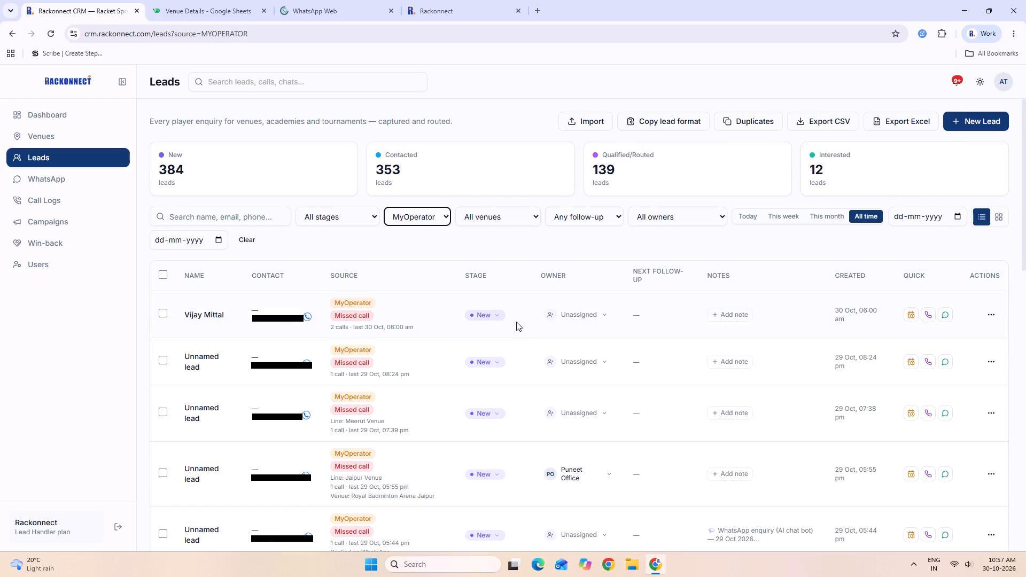
click(416, 214)
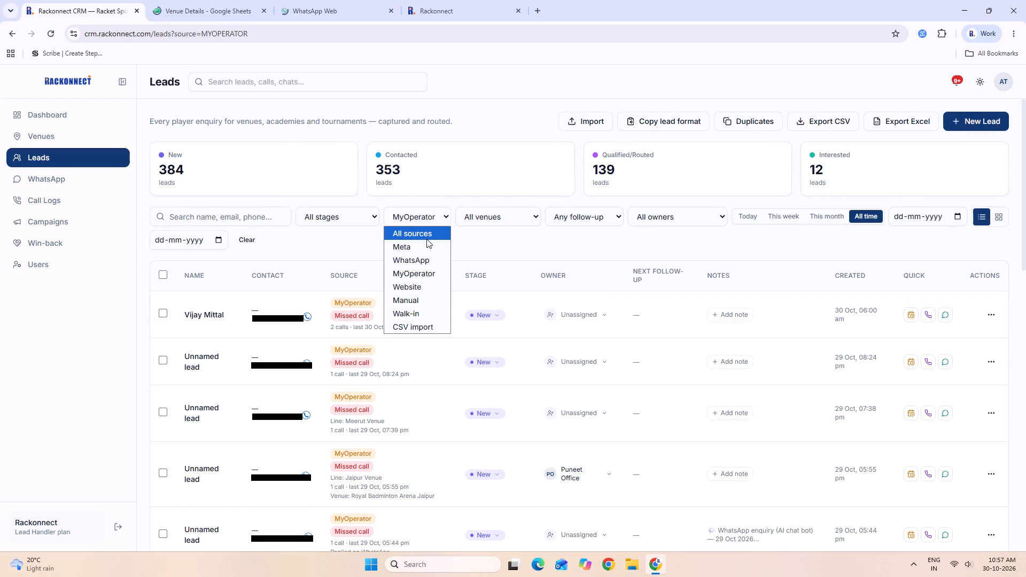
click(429, 238)
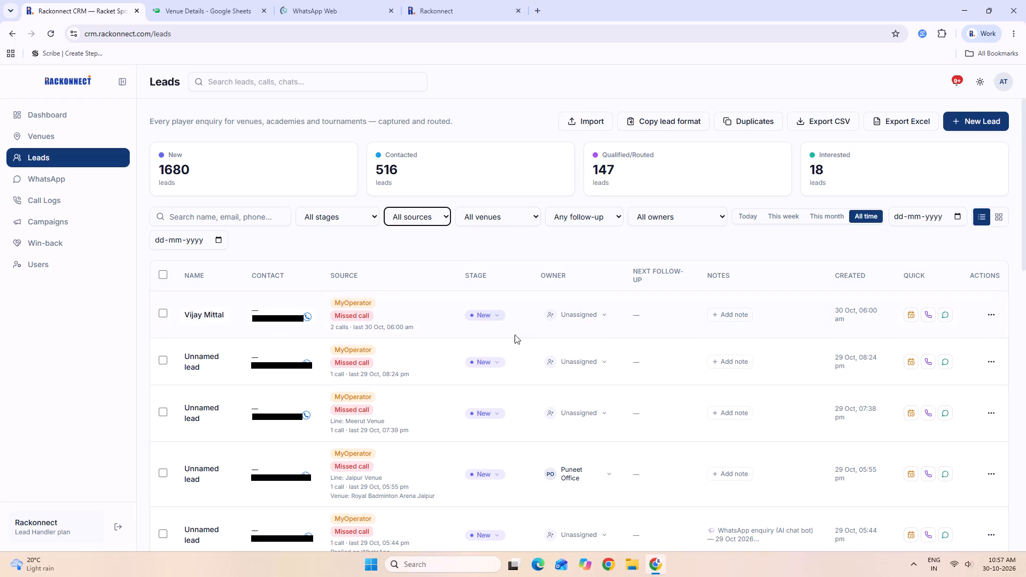
Examine the first page of all-time leads from all sources, checking their source, stage, owner and notes.
scroll(571, 384, down, 19)
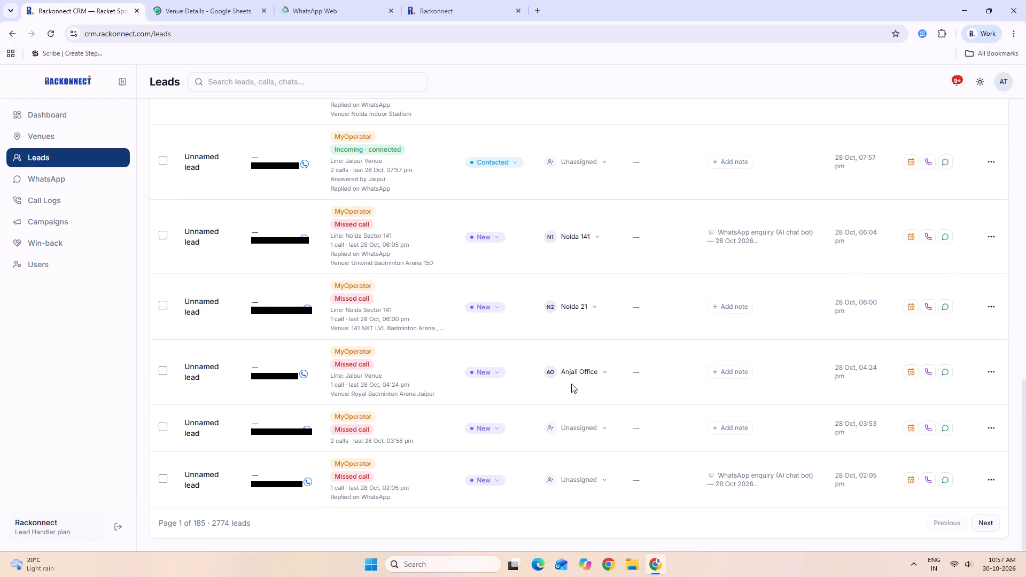
scroll(571, 384, up, 19)
scroll(571, 384, up, 4)
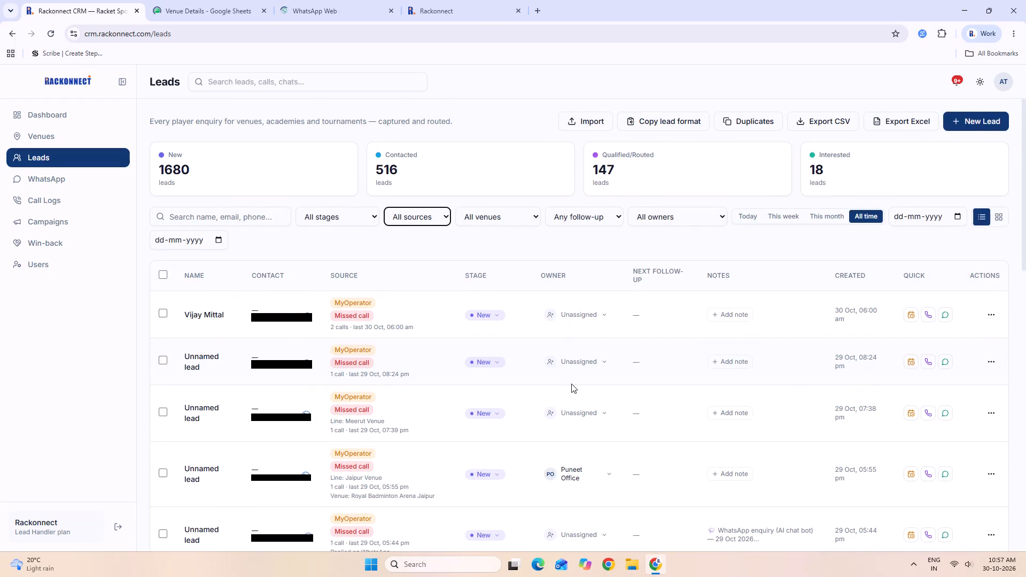
scroll(571, 384, down, 5)
scroll(571, 384, up, 11)
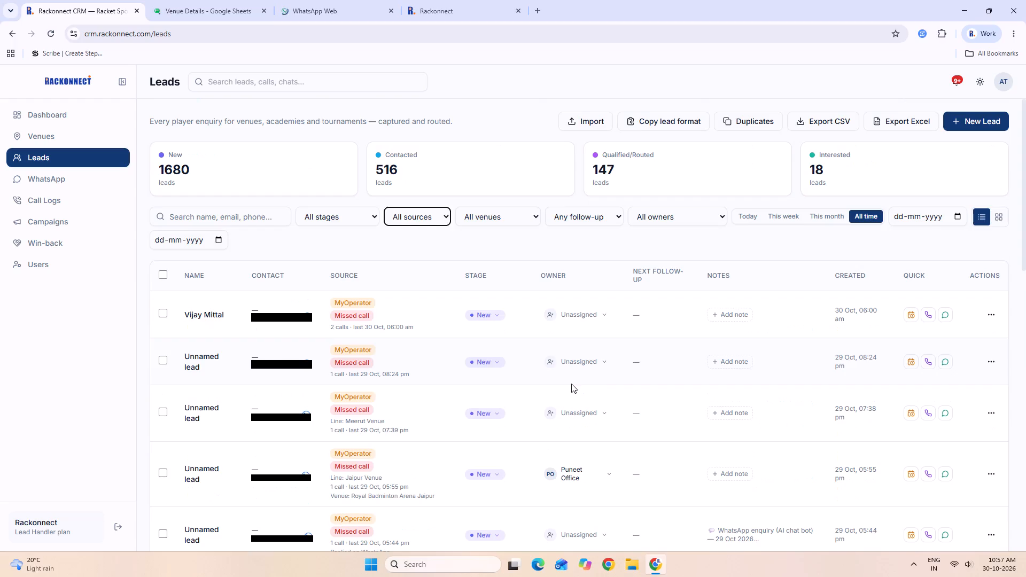
scroll(571, 384, down, 17)
scroll(571, 384, down, 5)
scroll(571, 384, up, 7)
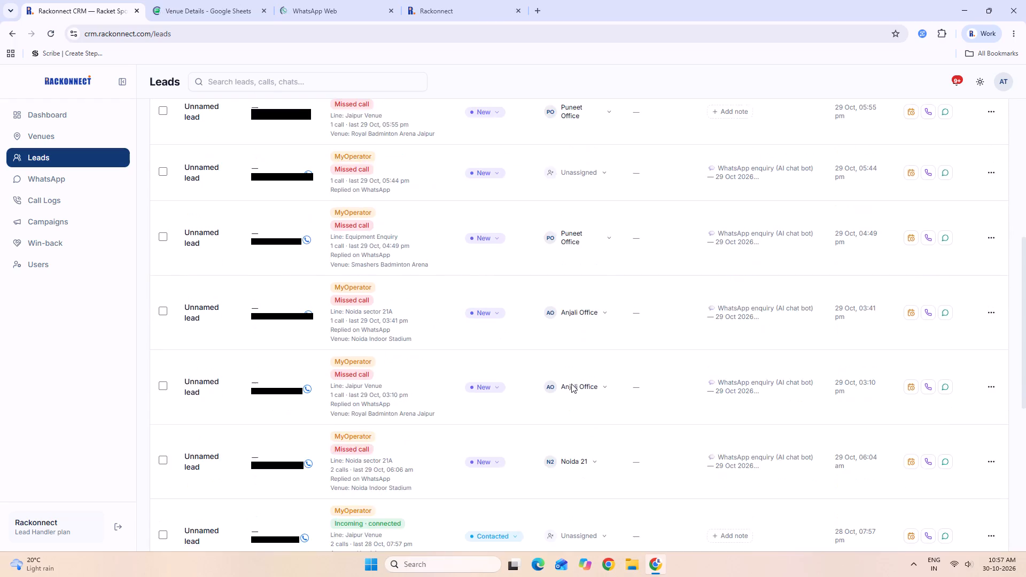
scroll(571, 384, up, 19)
scroll(571, 384, down, 12)
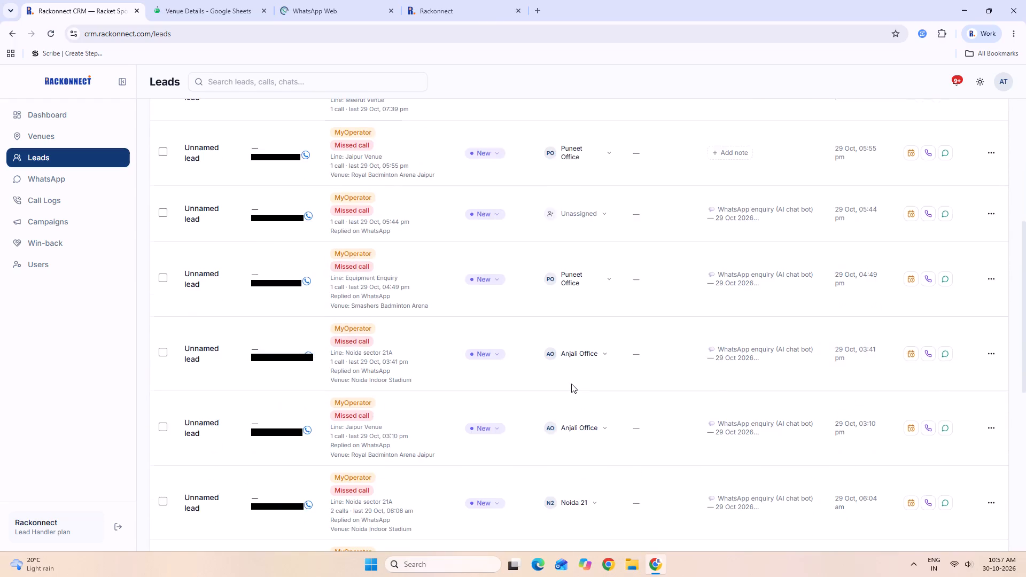
scroll(571, 384, down, 7)
scroll(571, 384, up, 19)
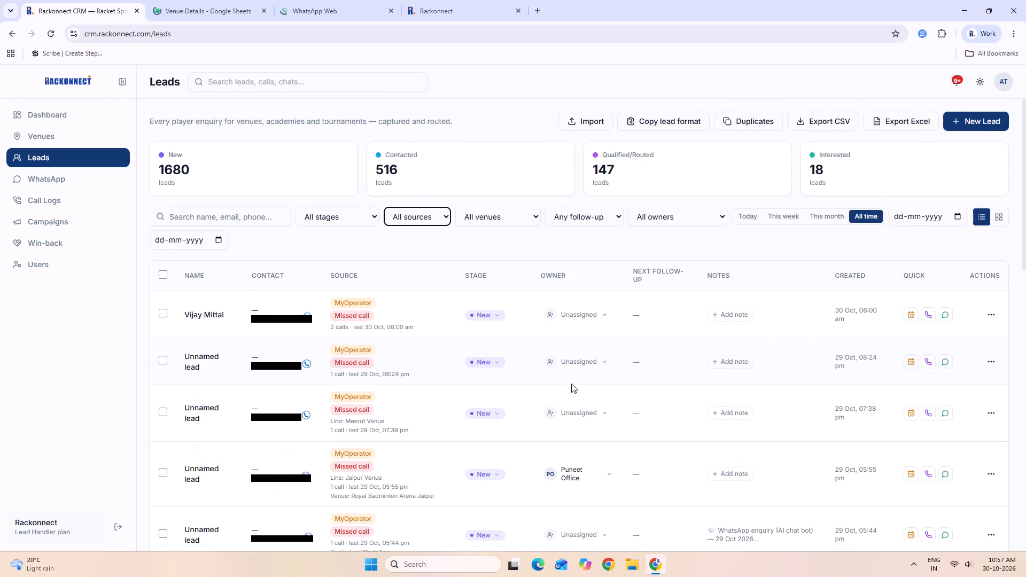
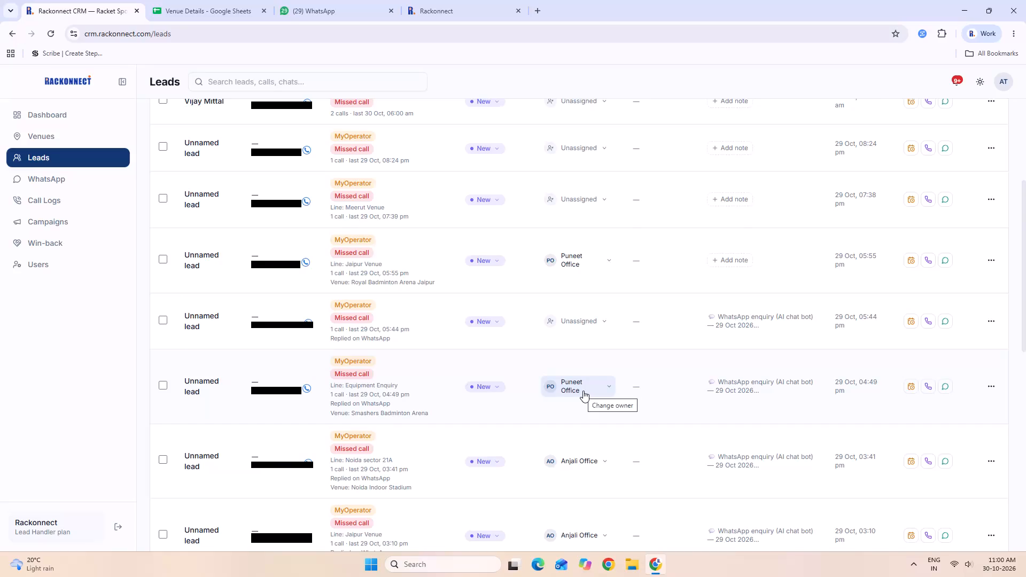
Examine the missed-call and connected-call leads dated 28 and 29 October, checking their lines, venues, stages, owners and notes.
scroll(584, 391, down, 10)
scroll(585, 392, up, 2)
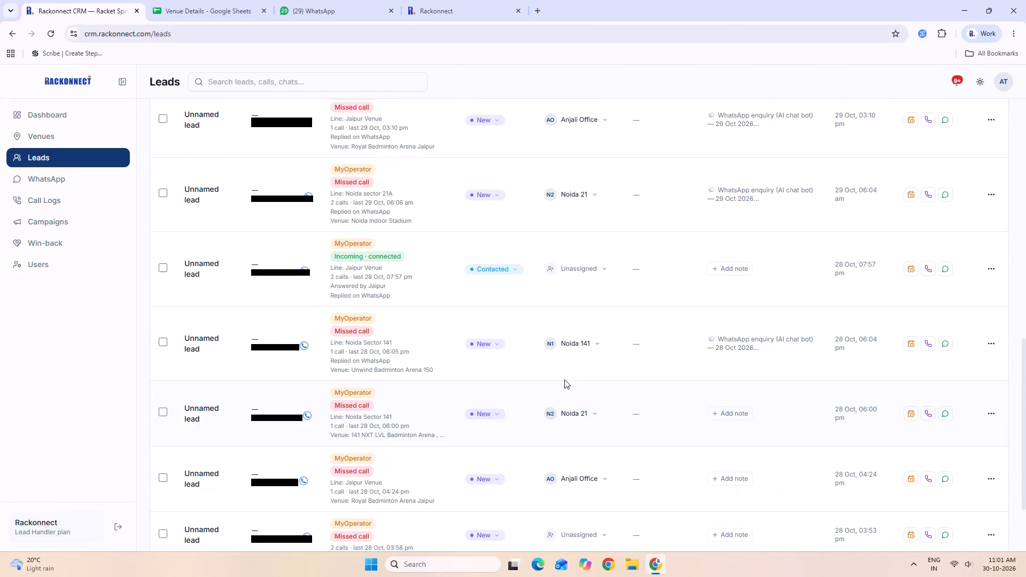
scroll(664, 305, up, 5)
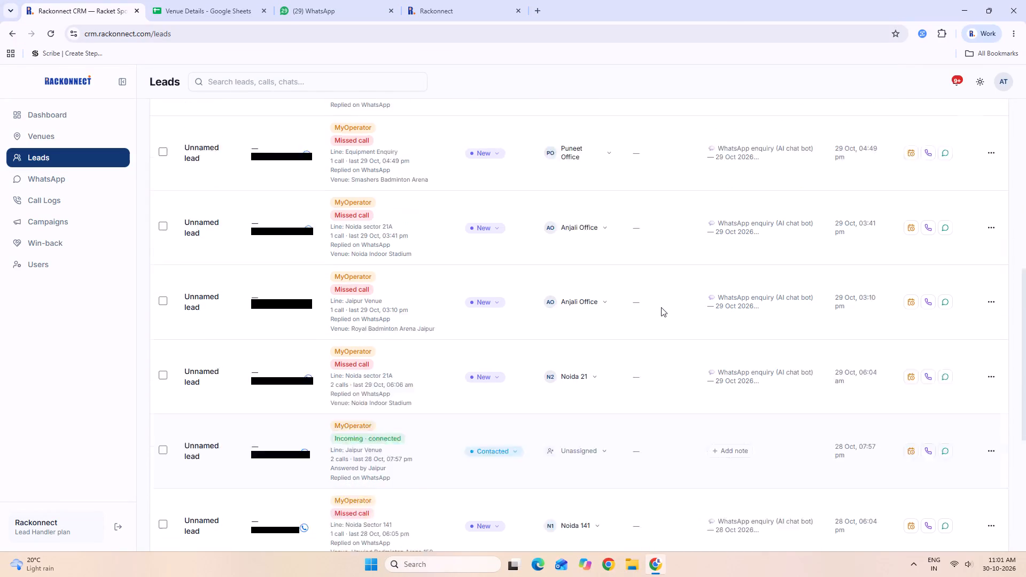
scroll(661, 307, up, 5)
Open the CRM dashboard and review agent performance, lead sources, calling and WhatsApp summaries, top campaigns, recent activities and due follow-ups.
click(85, 111)
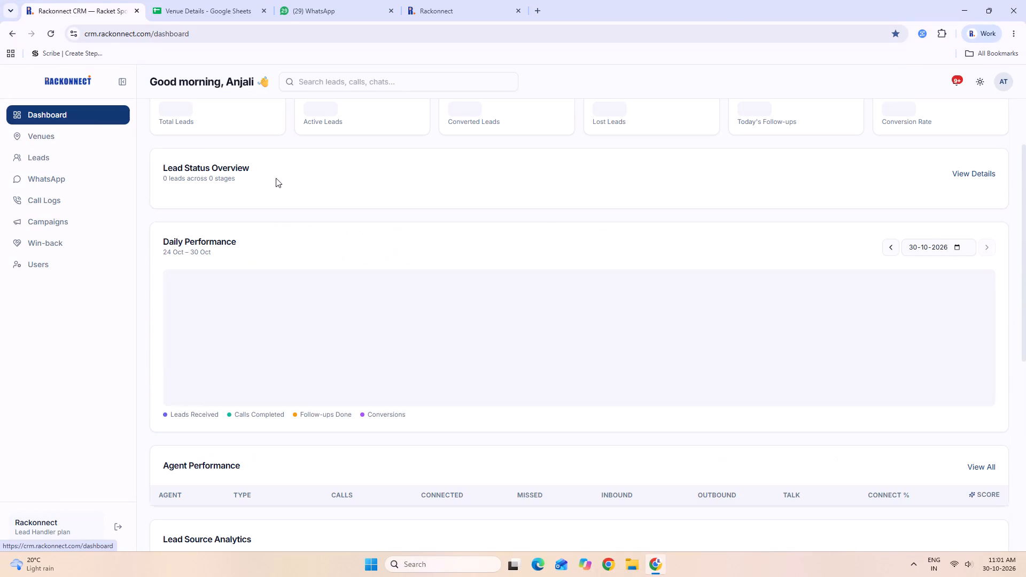
scroll(538, 383, down, 6)
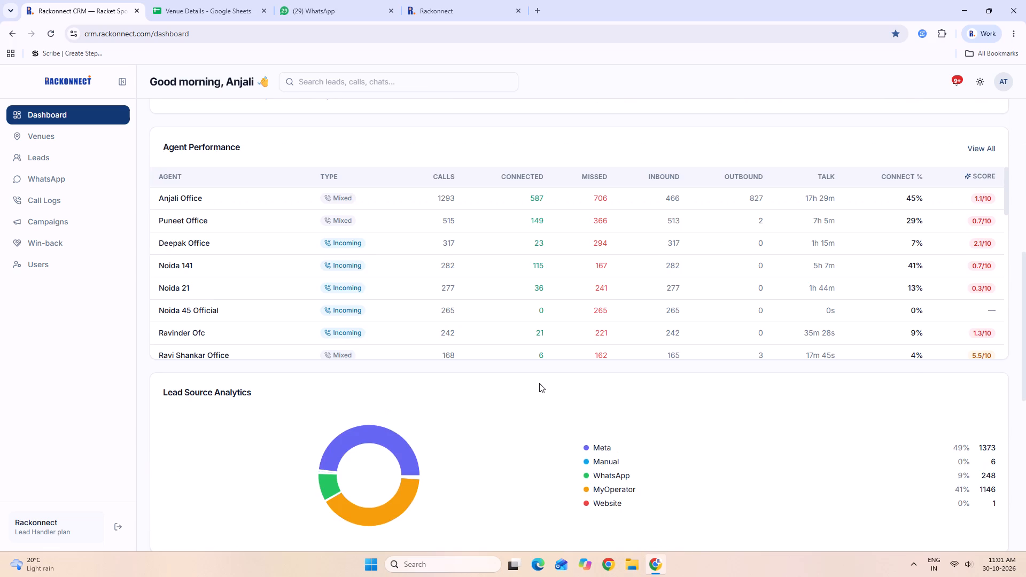
scroll(620, 376, down, 5)
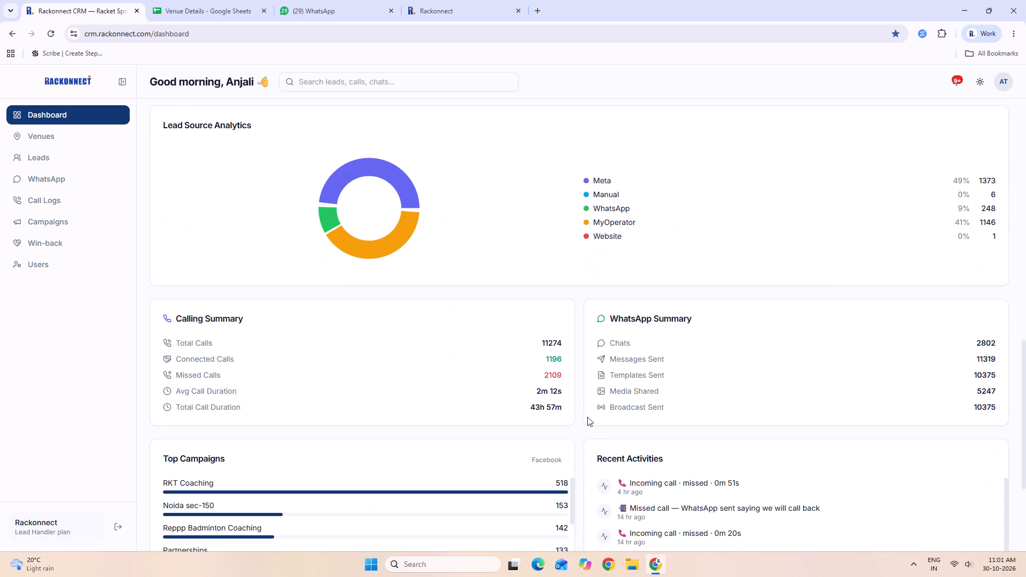
scroll(581, 422, down, 16)
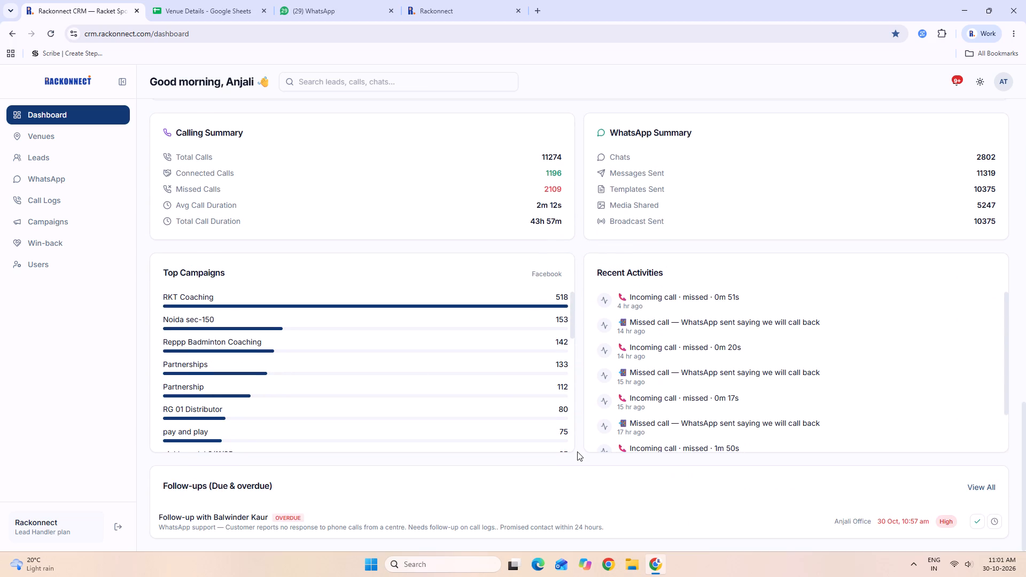
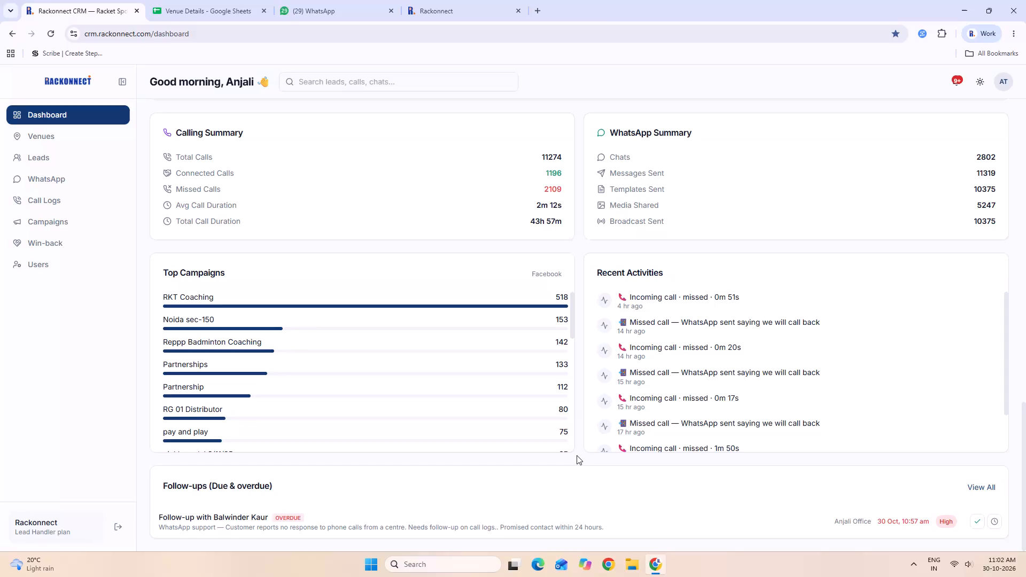
Examine the all-time dashboard from the lead overview and daily performance down to the campaigns, recent activities and follow-ups.
scroll(577, 455, down, 3)
scroll(433, 393, up, 4)
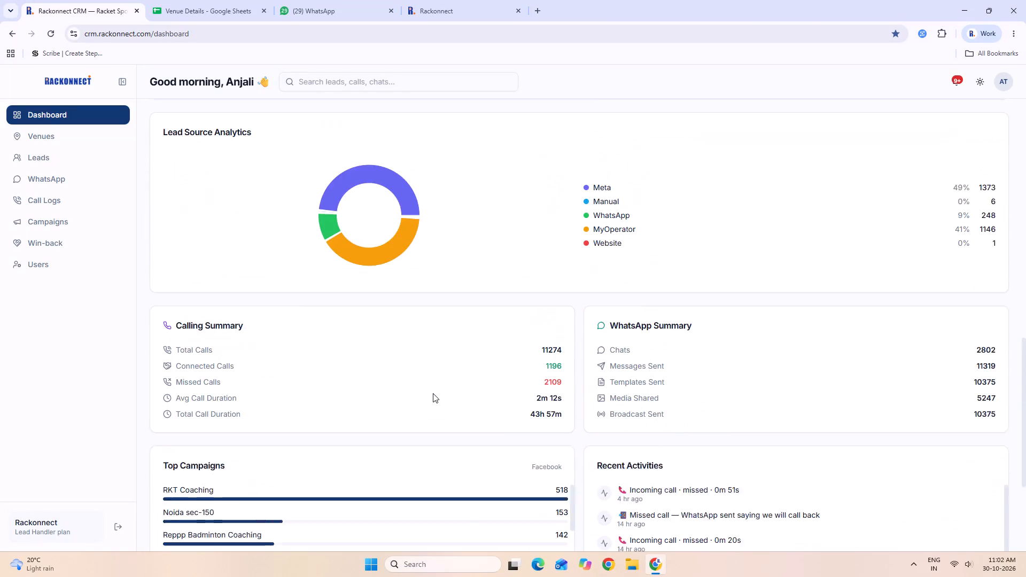
scroll(433, 393, up, 8)
scroll(433, 393, up, 17)
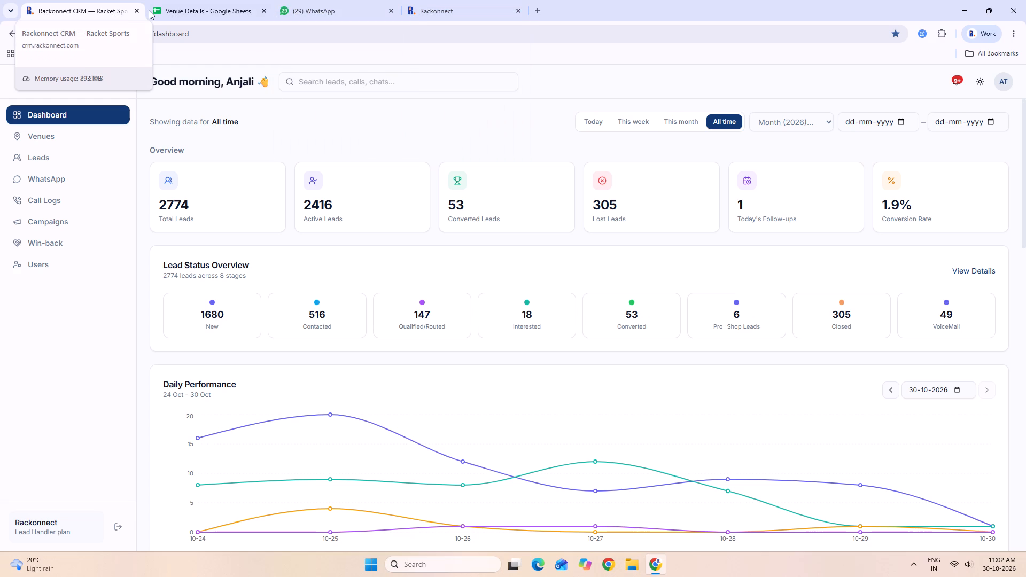
scroll(447, 205, down, 2)
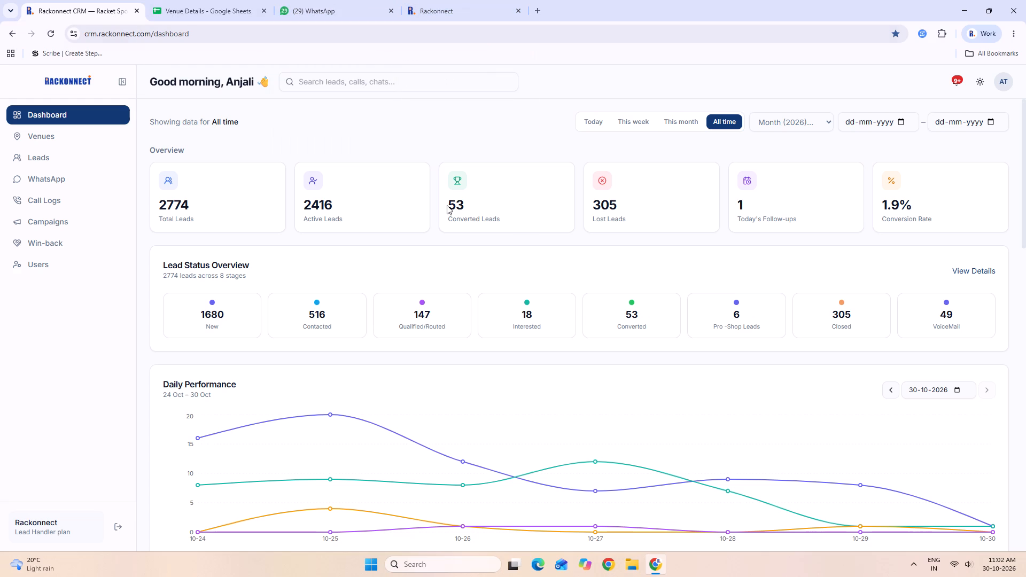
scroll(448, 205, down, 9)
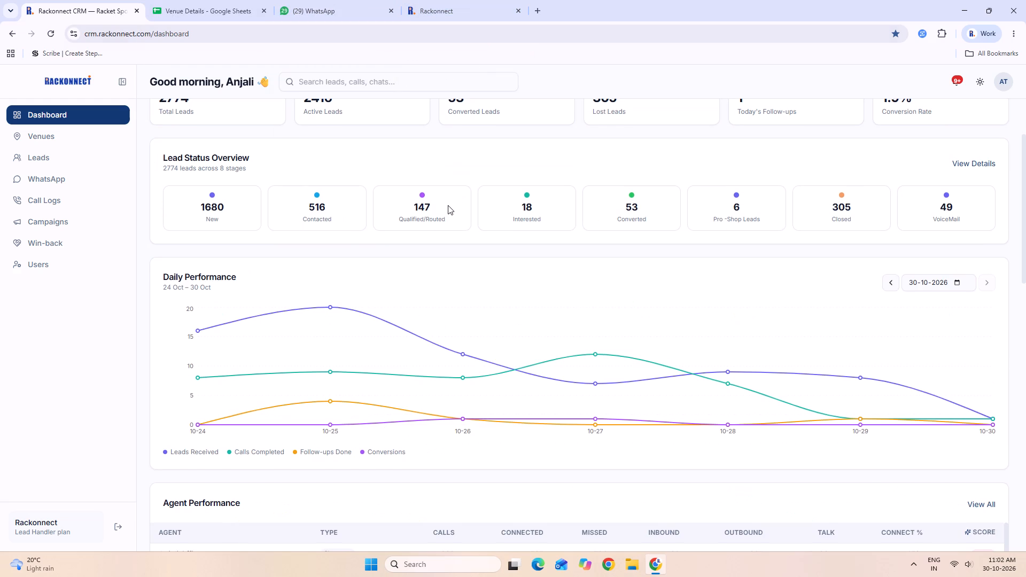
scroll(559, 280, down, 4)
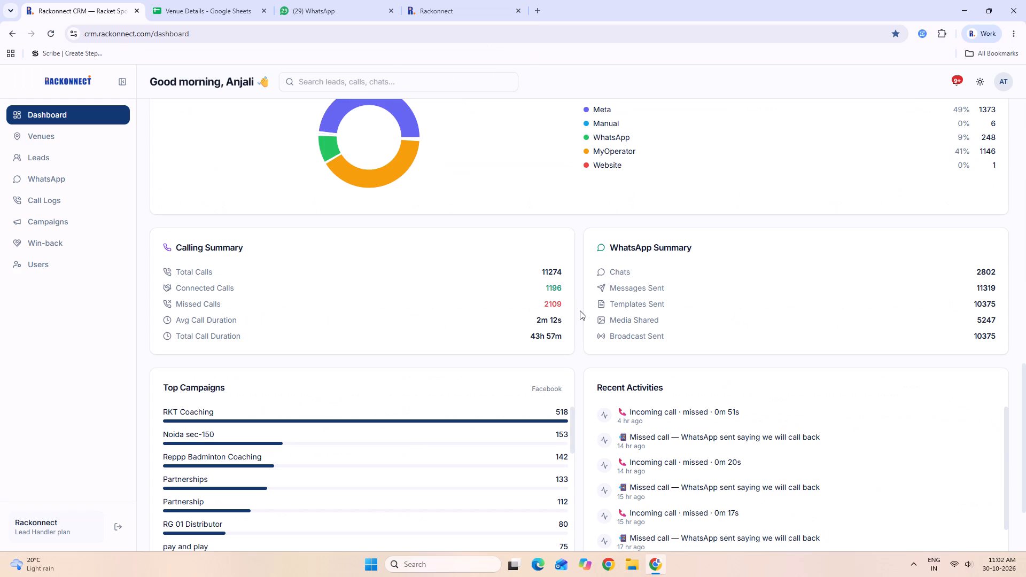
scroll(581, 317, down, 12)
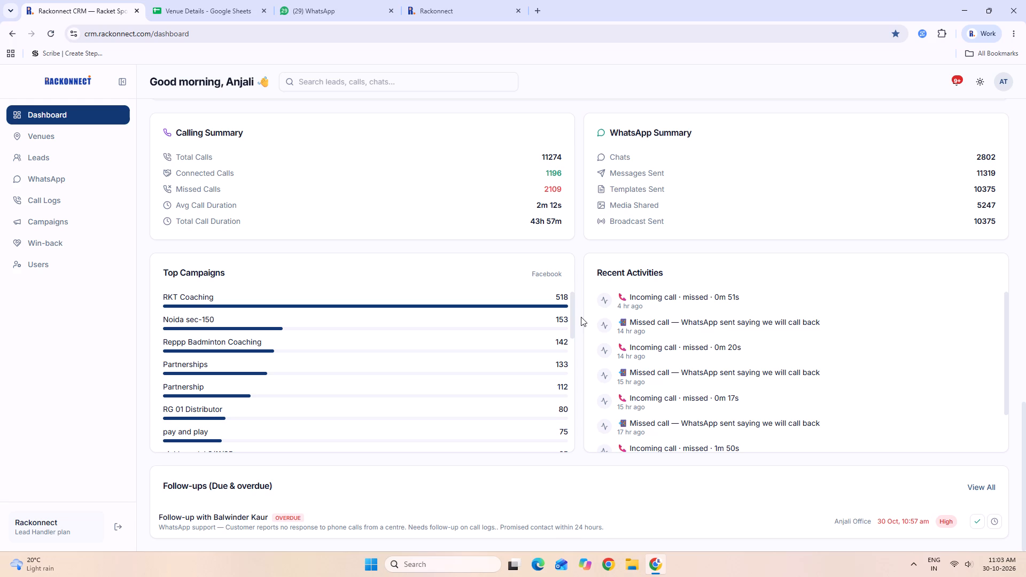
scroll(581, 317, down, 4)
scroll(579, 243, up, 19)
scroll(579, 243, up, 5)
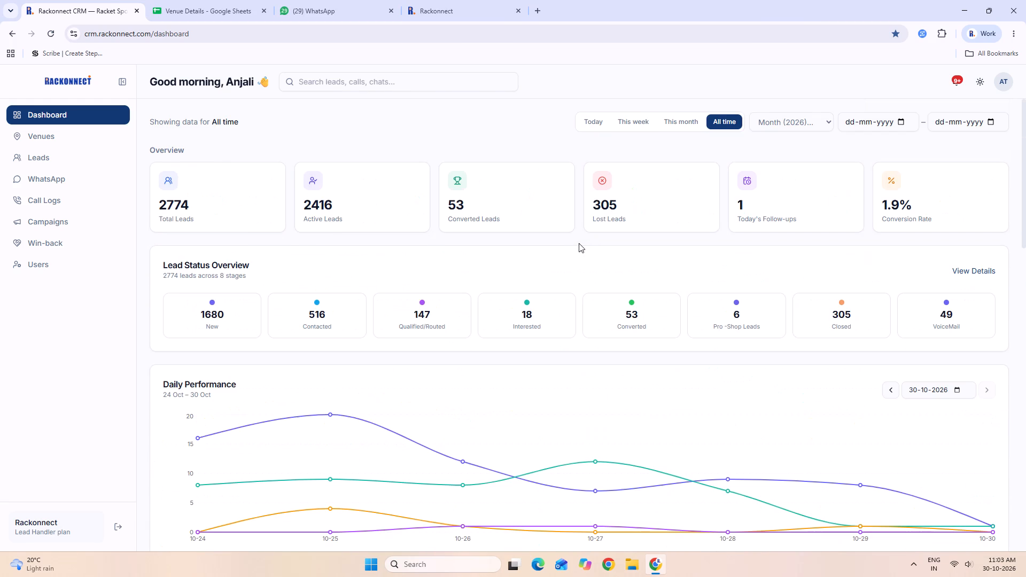
scroll(579, 243, up, 1)
Recheck the dashboard's lead sources, calling and WhatsApp summaries, top campaigns and recent activities, ending back at the lead overview.
scroll(579, 243, down, 19)
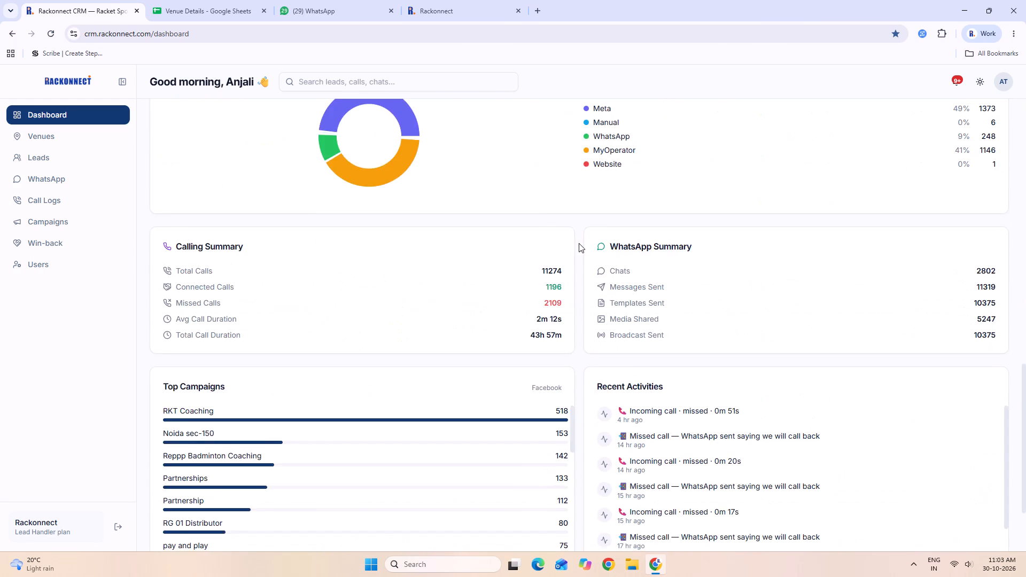
scroll(579, 243, down, 5)
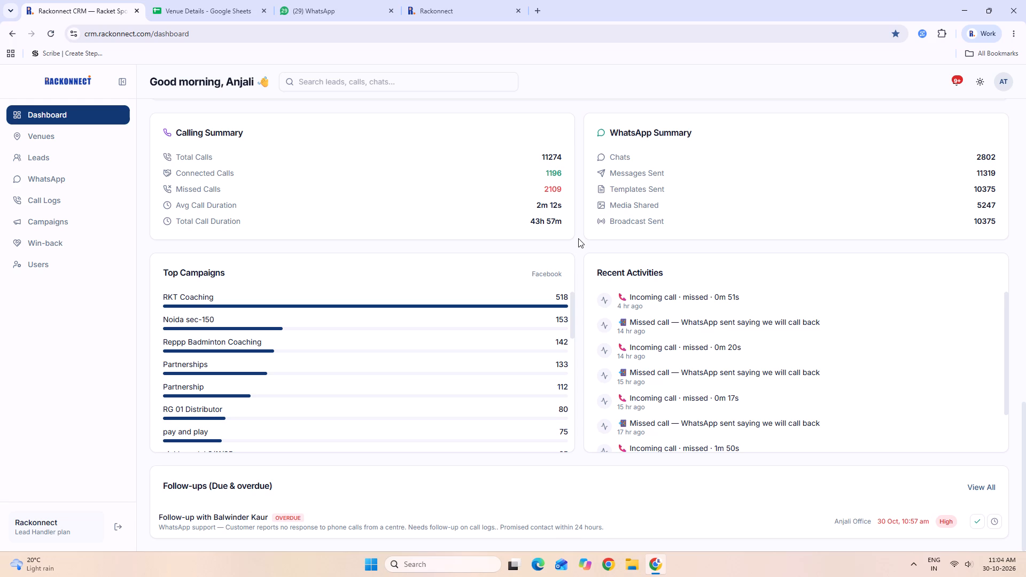
scroll(487, 248, up, 3)
scroll(487, 248, down, 7)
scroll(577, 243, up, 2)
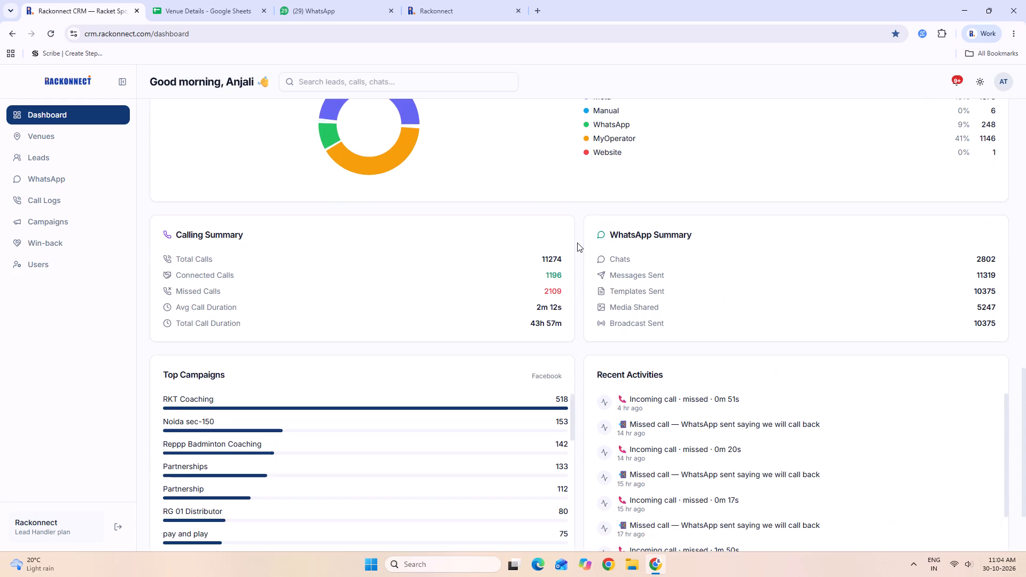
scroll(577, 243, up, 18)
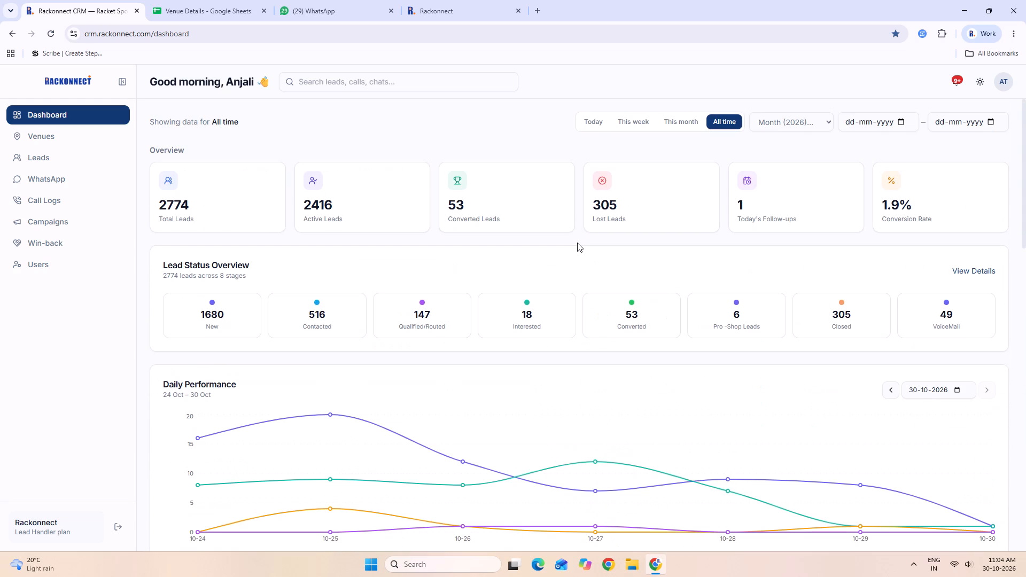
scroll(577, 243, up, 7)
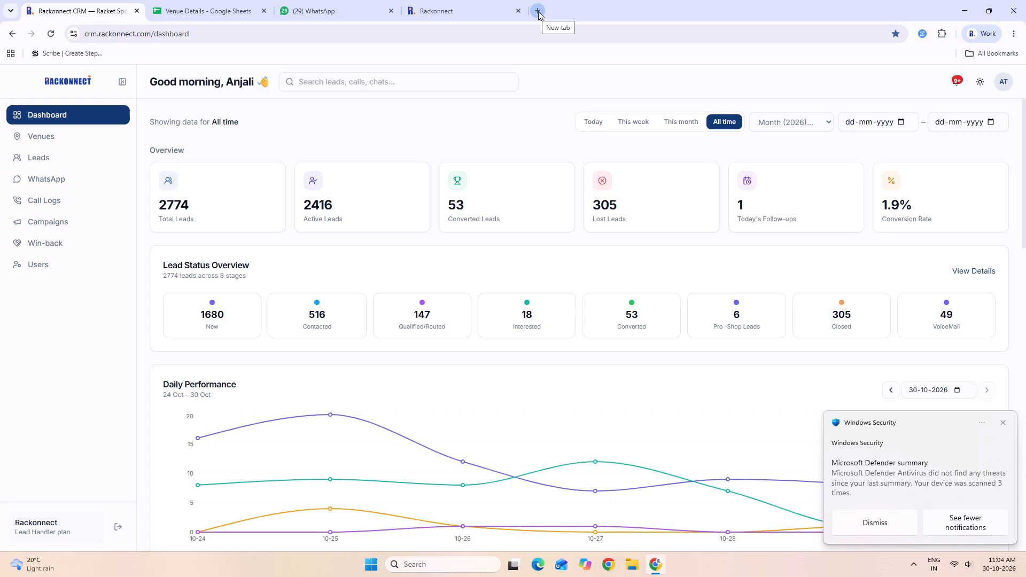
Dismiss the Microsoft Defender summary notification.
click(867, 523)
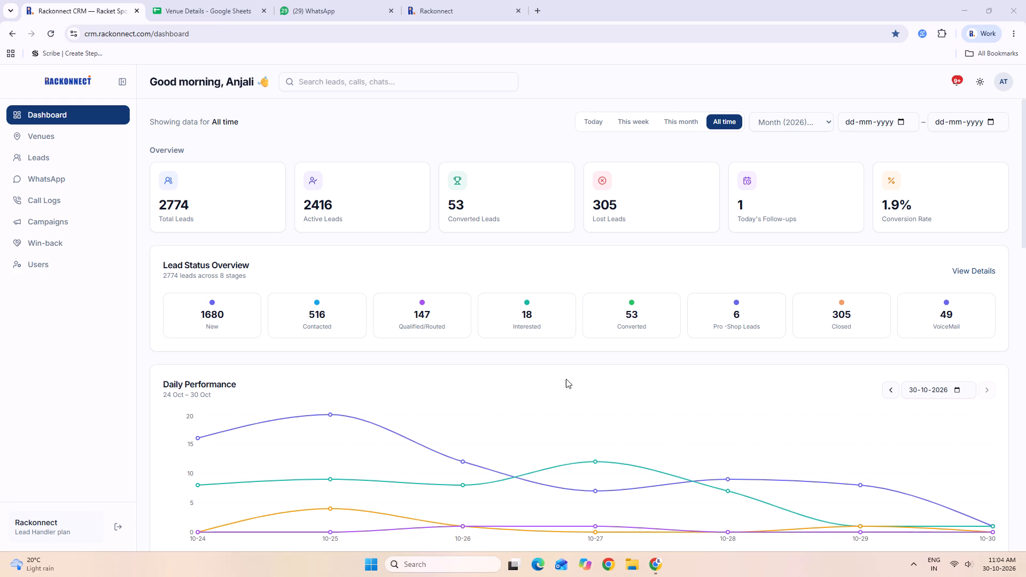
Look through the dashboard again, including the lower entries of Top Campaigns, and return to the lead overview.
scroll(566, 379, down, 18)
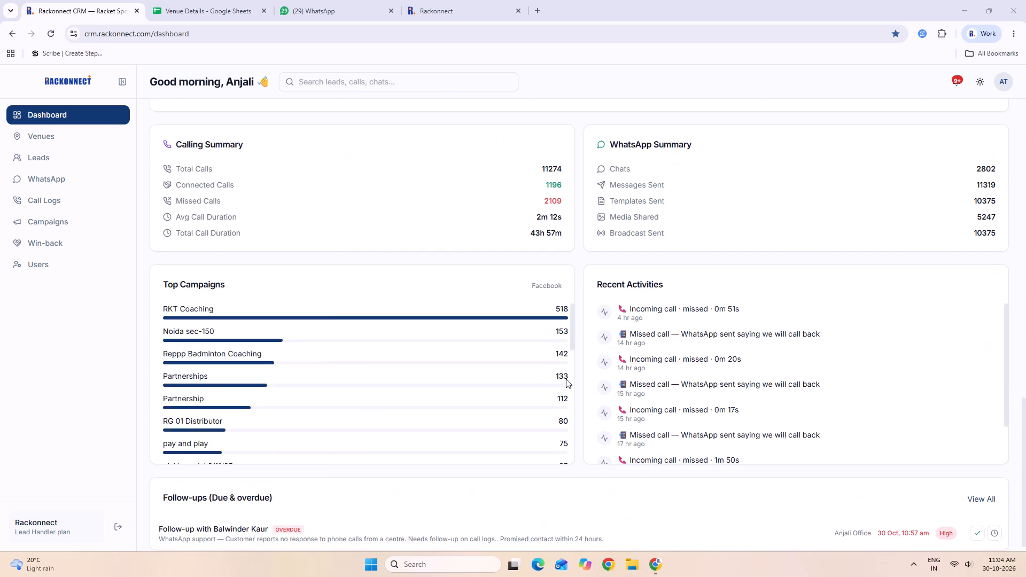
scroll(566, 379, down, 9)
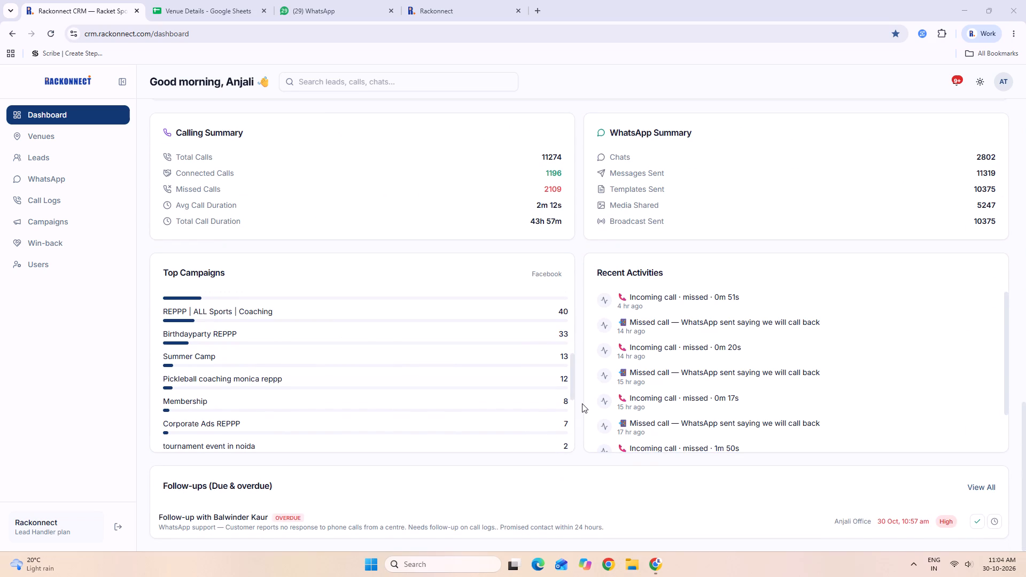
scroll(582, 403, down, 1)
scroll(577, 352, up, 18)
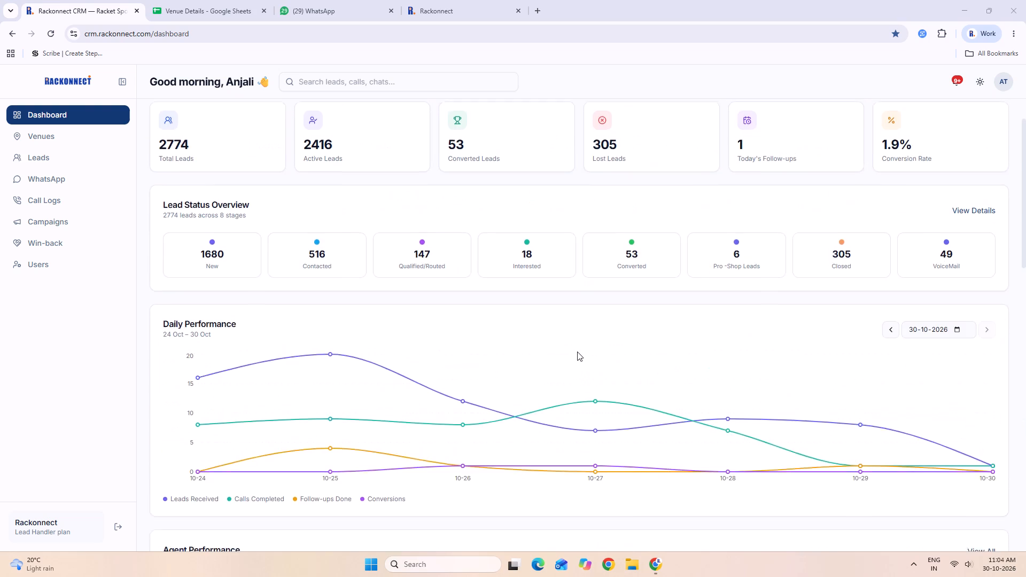
scroll(577, 352, up, 11)
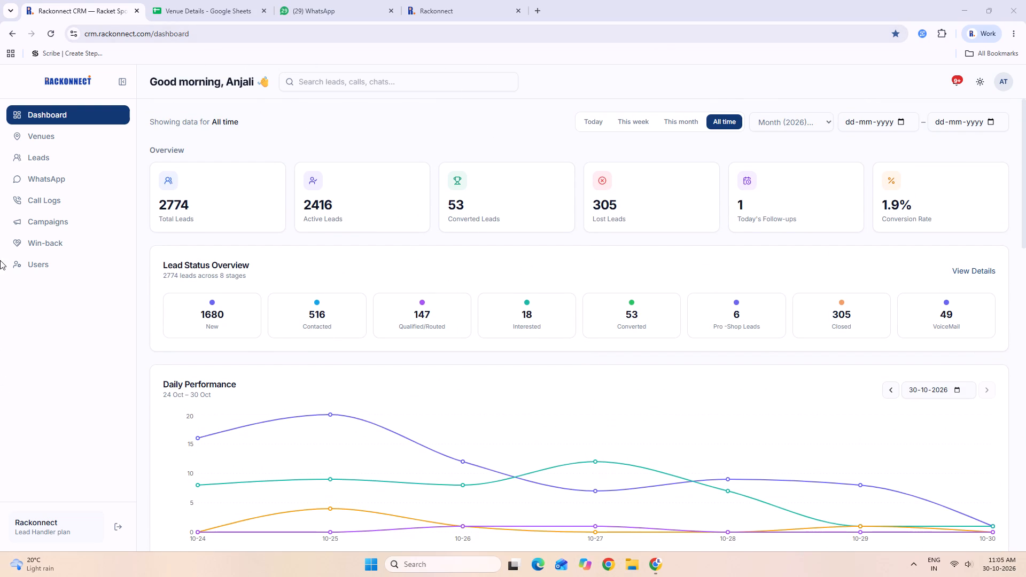
Open the CRM's Leads list.
click(79, 158)
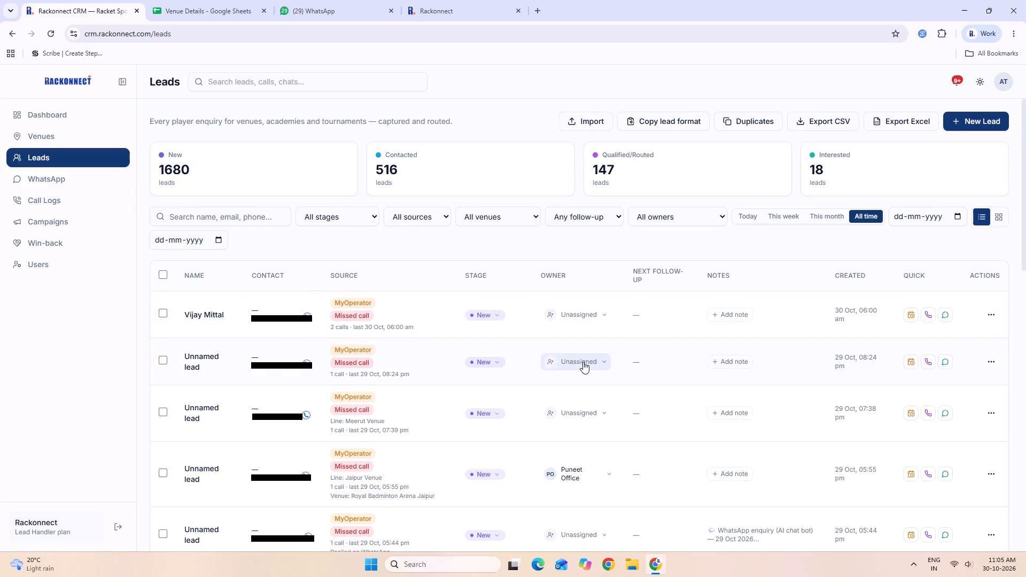
Skim the first page of all-time leads once more, down to its oldest entries, checking call status, stage and assigned owner.
scroll(583, 362, down, 20)
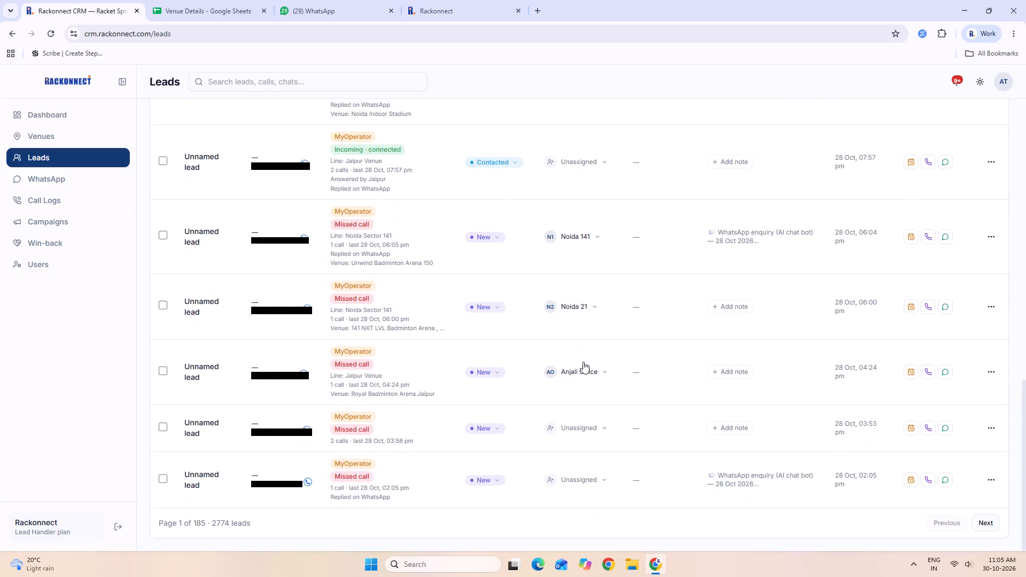
scroll(583, 362, up, 20)
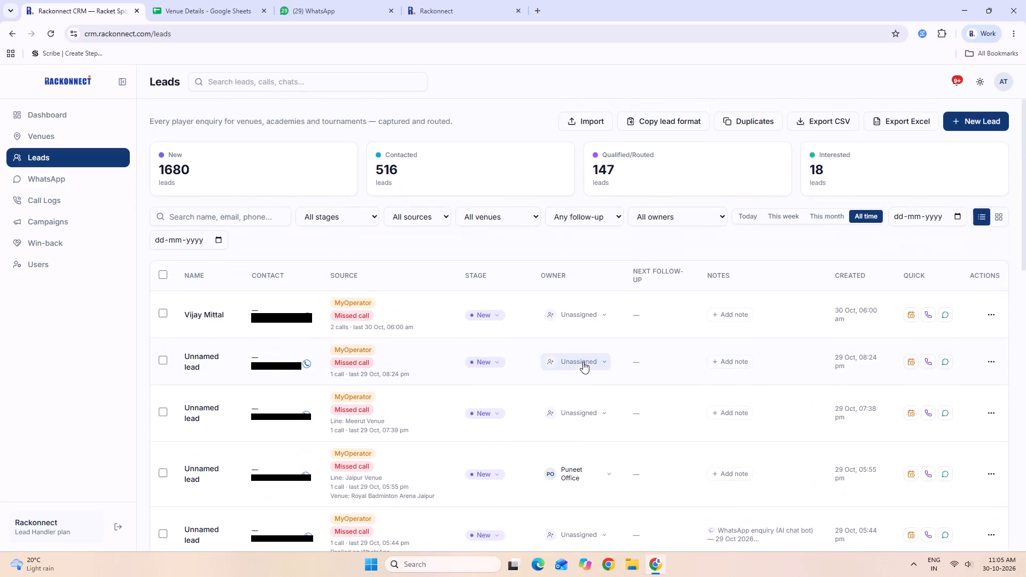
scroll(583, 362, up, 1)
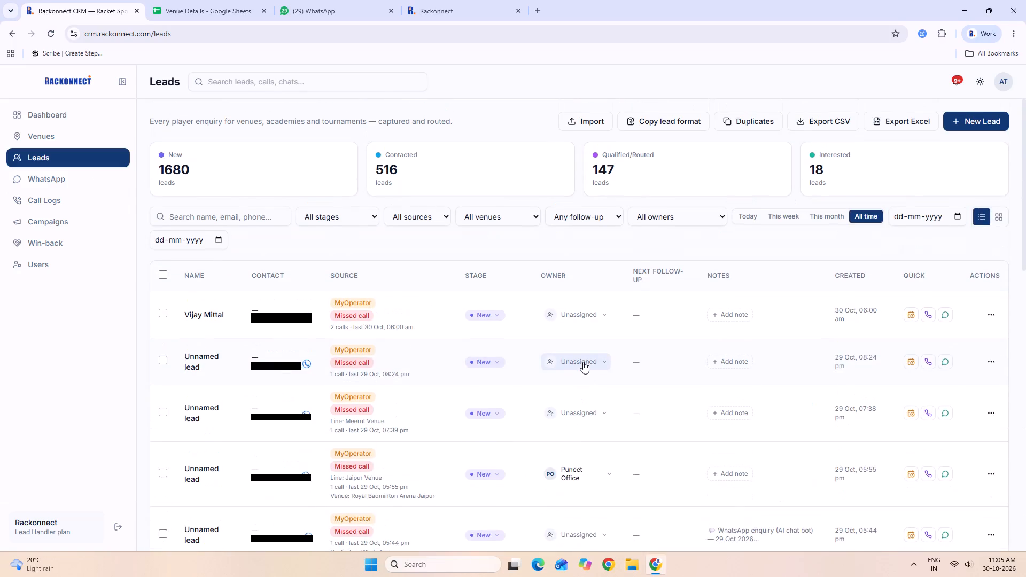
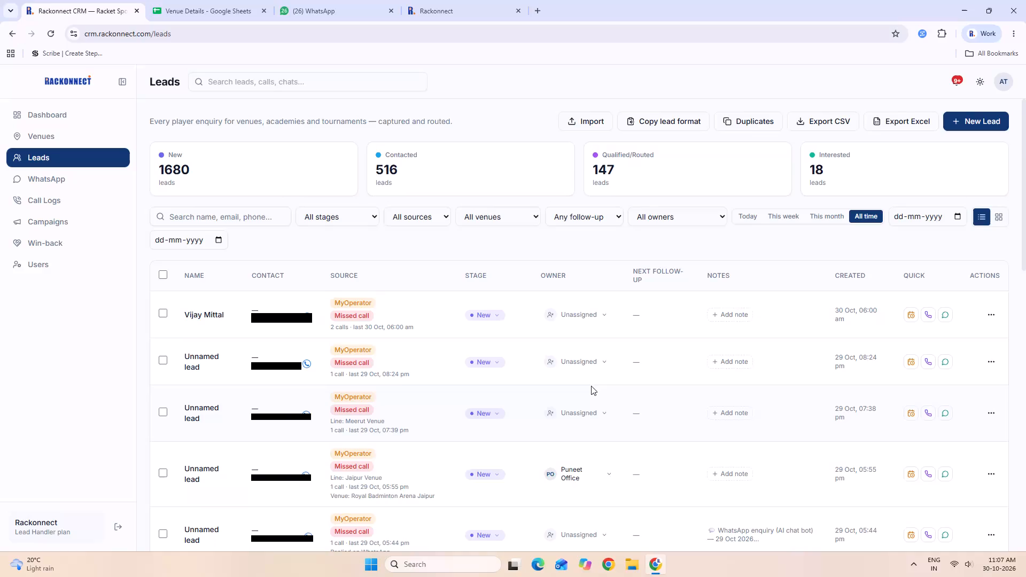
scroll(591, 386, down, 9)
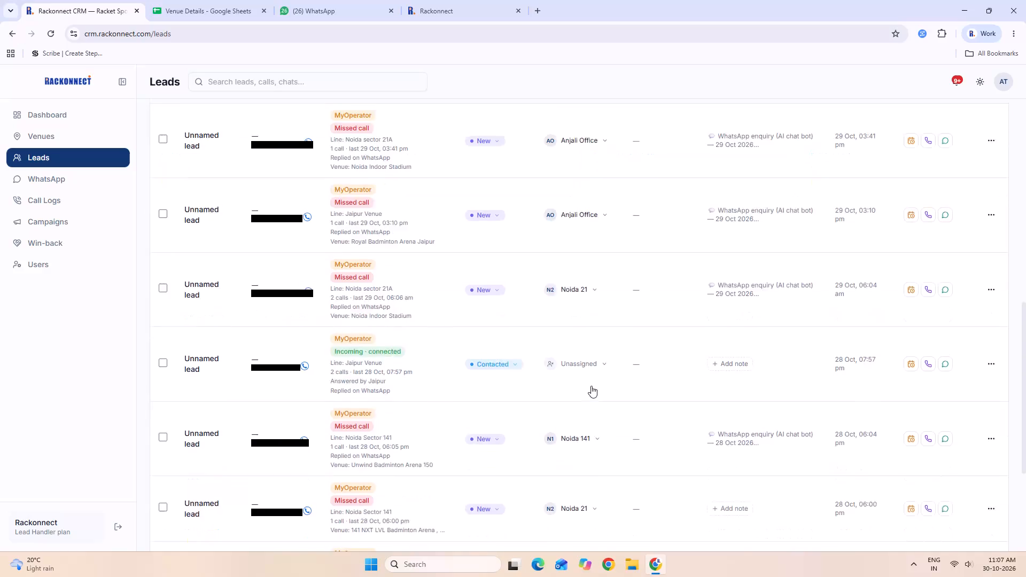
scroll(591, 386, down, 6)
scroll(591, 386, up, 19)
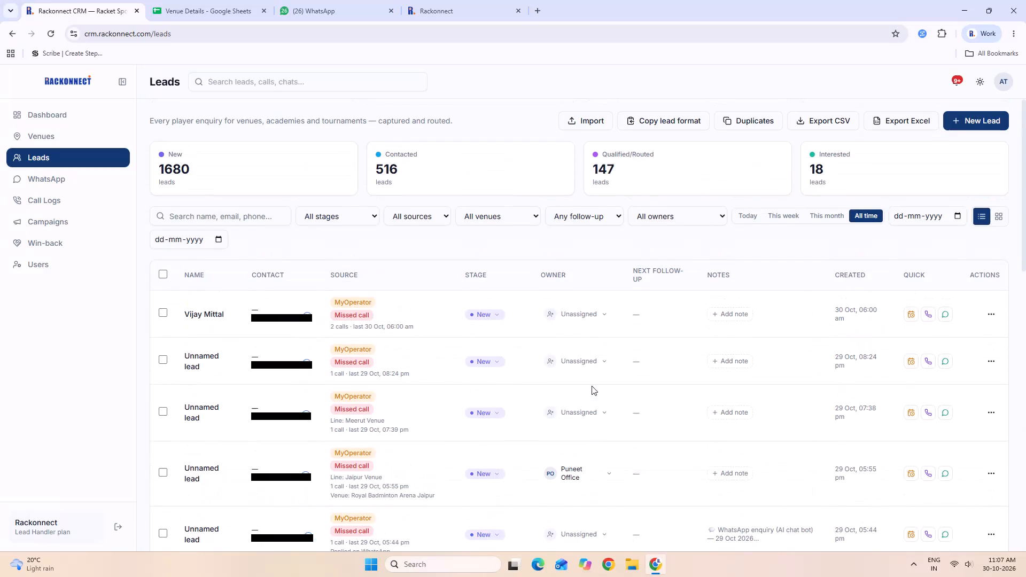
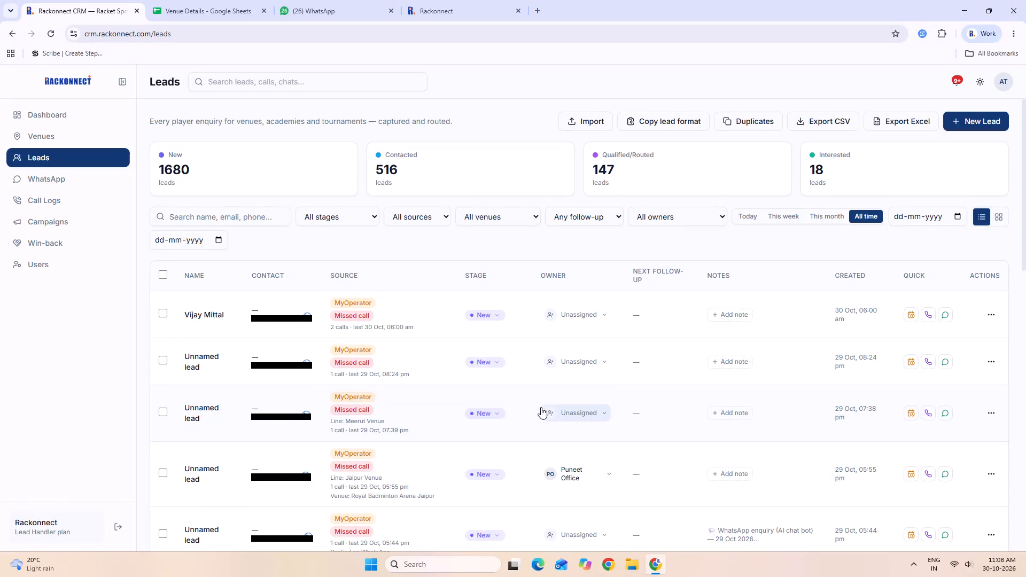
Review the first page of all-time leads, examining each enquiry's source, venue, stage, owner, notes and creation date.
scroll(534, 386, down, 2)
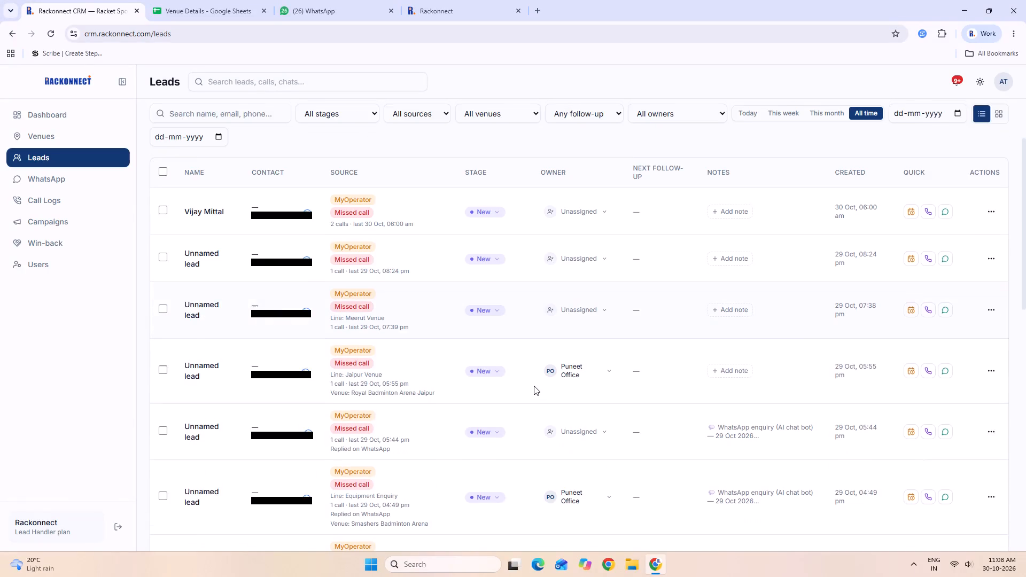
scroll(534, 386, down, 15)
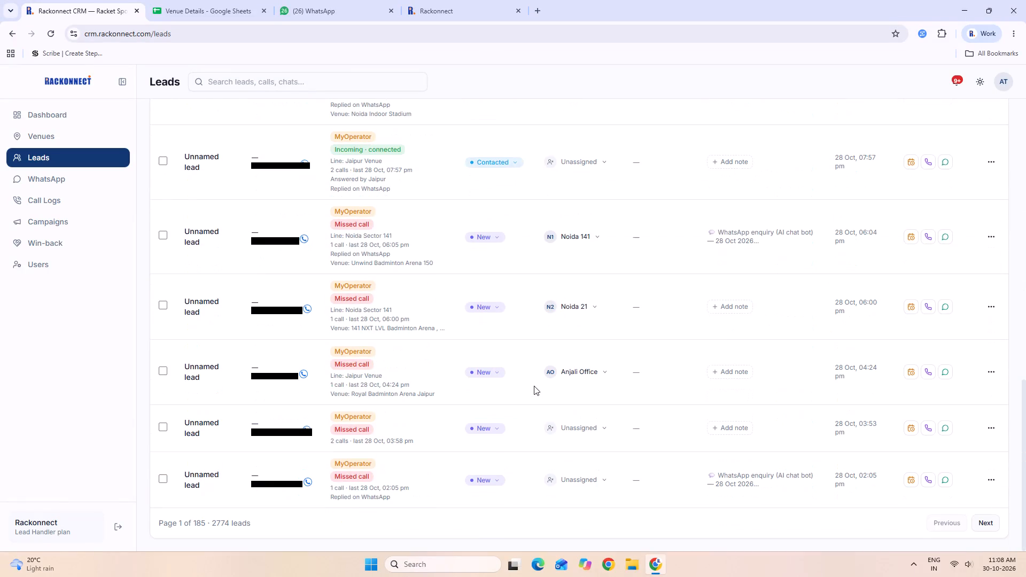
scroll(534, 386, down, 2)
scroll(534, 386, up, 17)
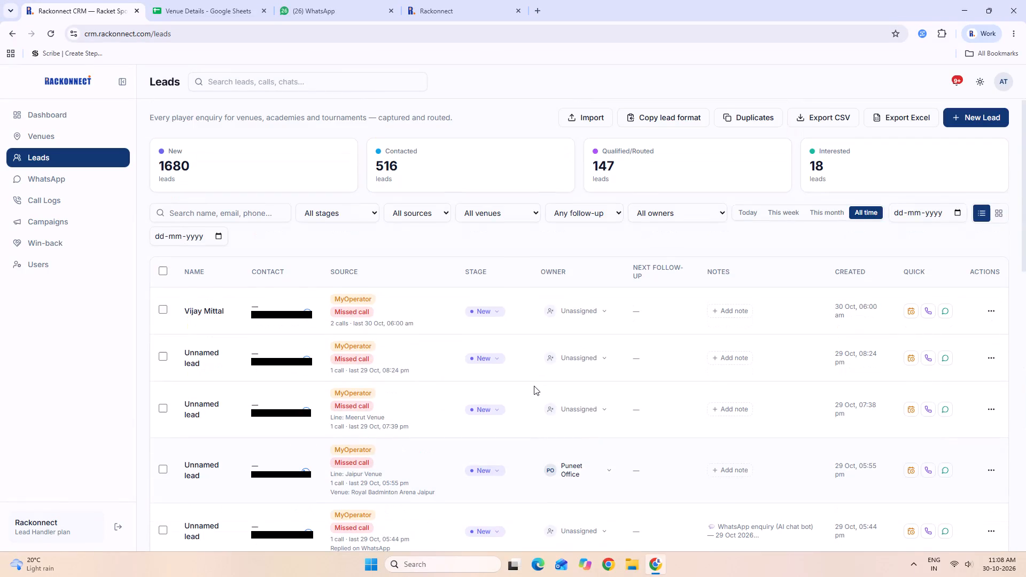
scroll(534, 386, up, 4)
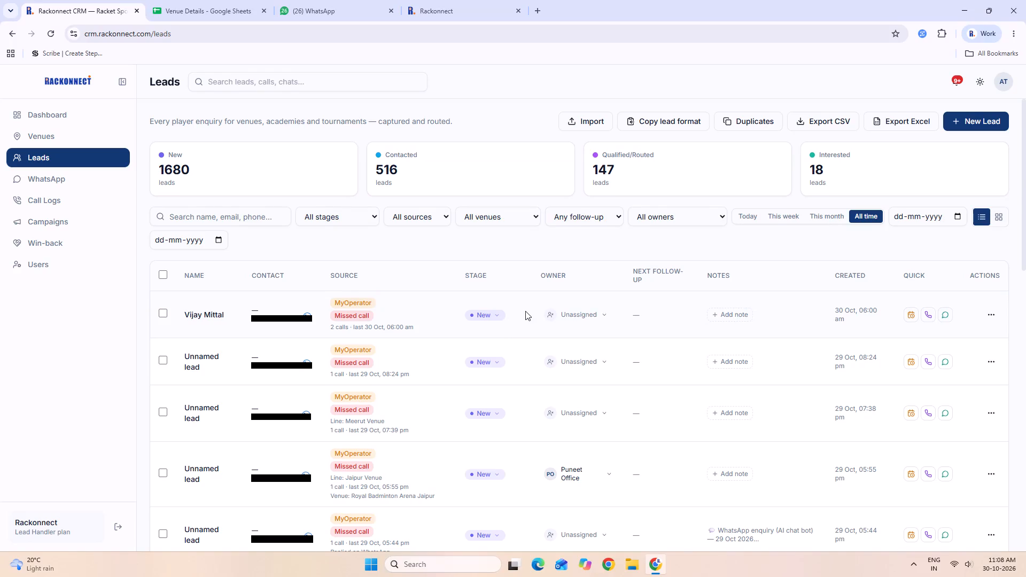
scroll(525, 311, down, 2)
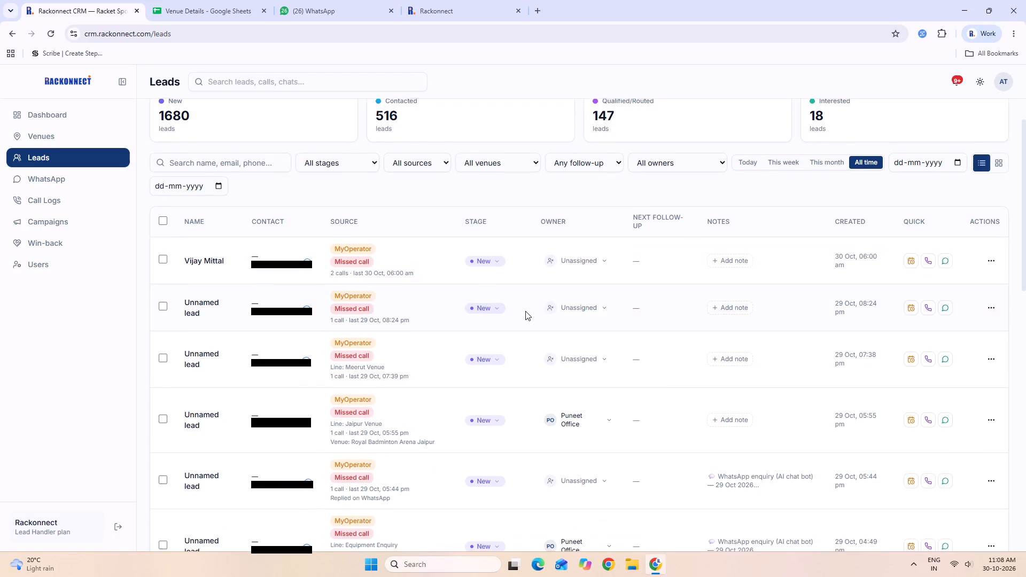
scroll(525, 311, down, 4)
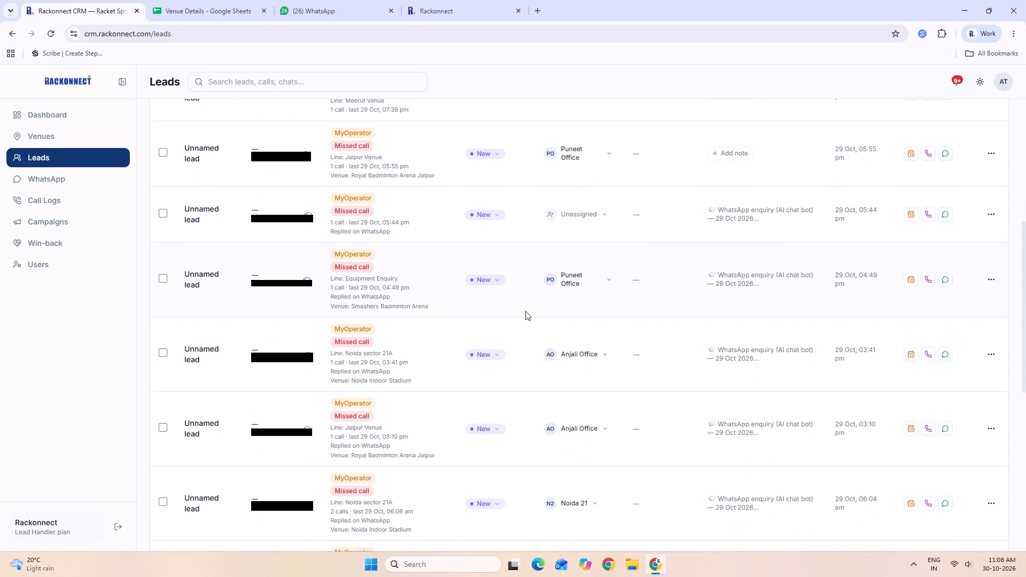
scroll(525, 311, down, 6)
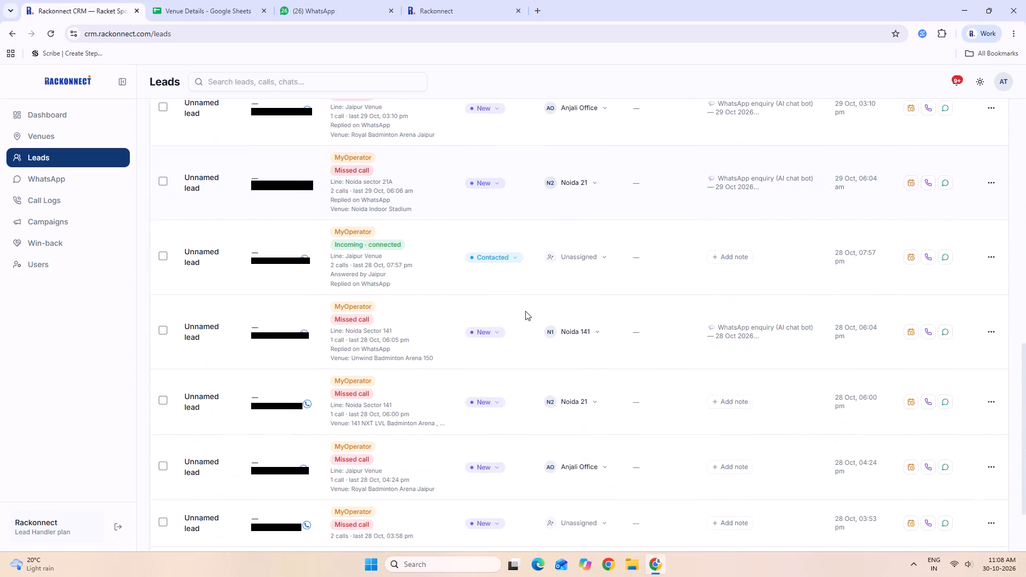
scroll(525, 311, down, 3)
scroll(525, 311, up, 14)
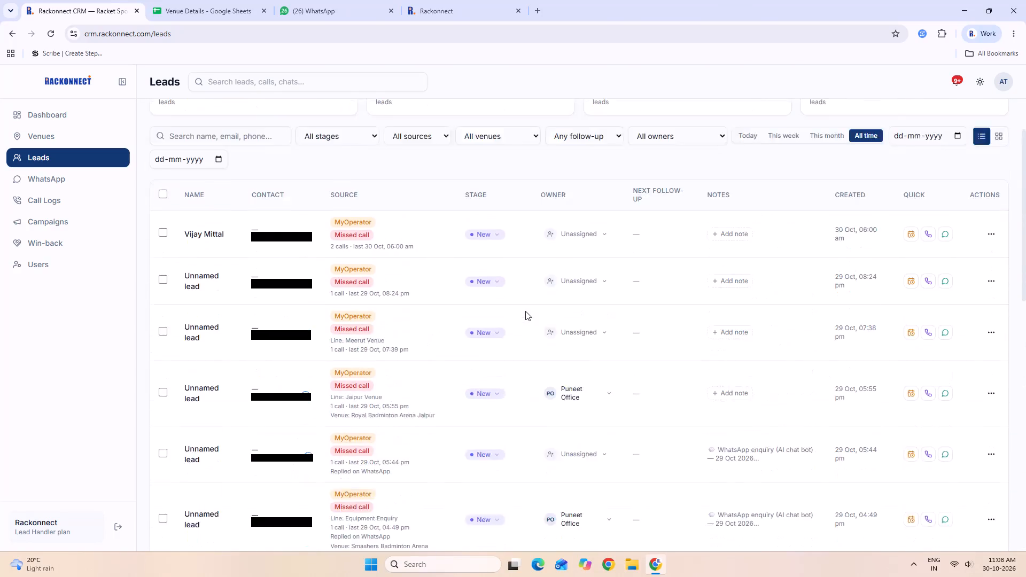
scroll(525, 311, up, 10)
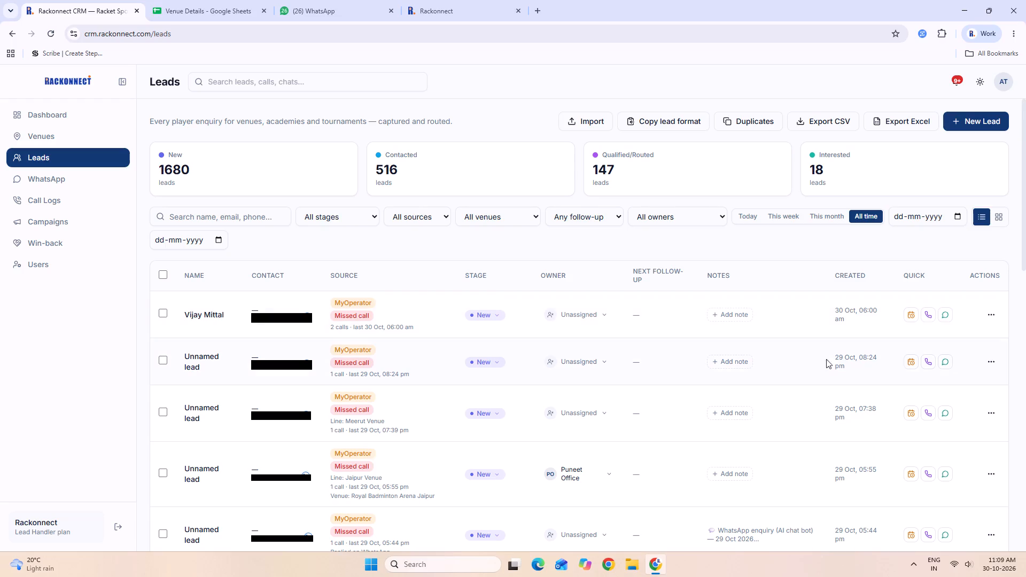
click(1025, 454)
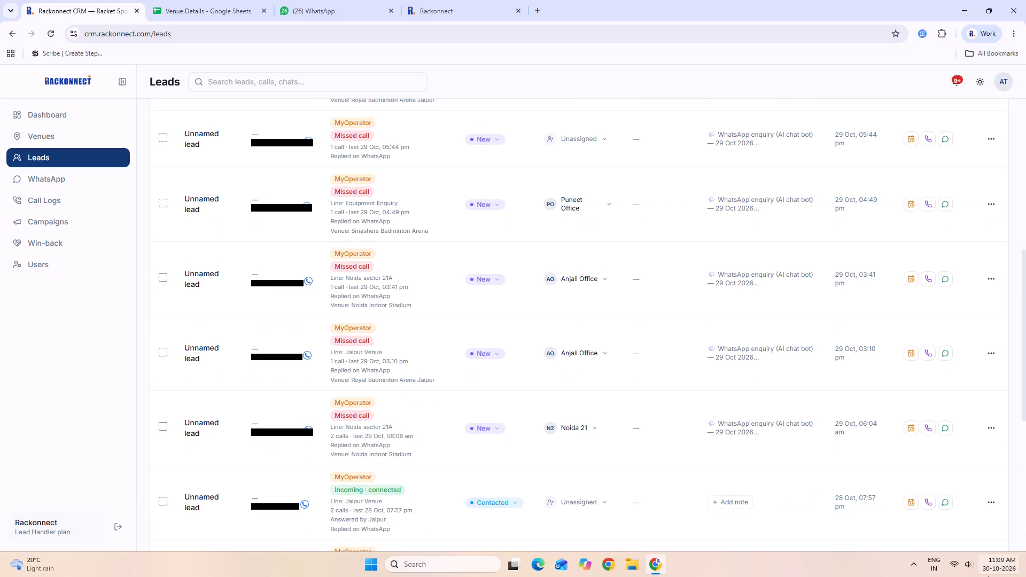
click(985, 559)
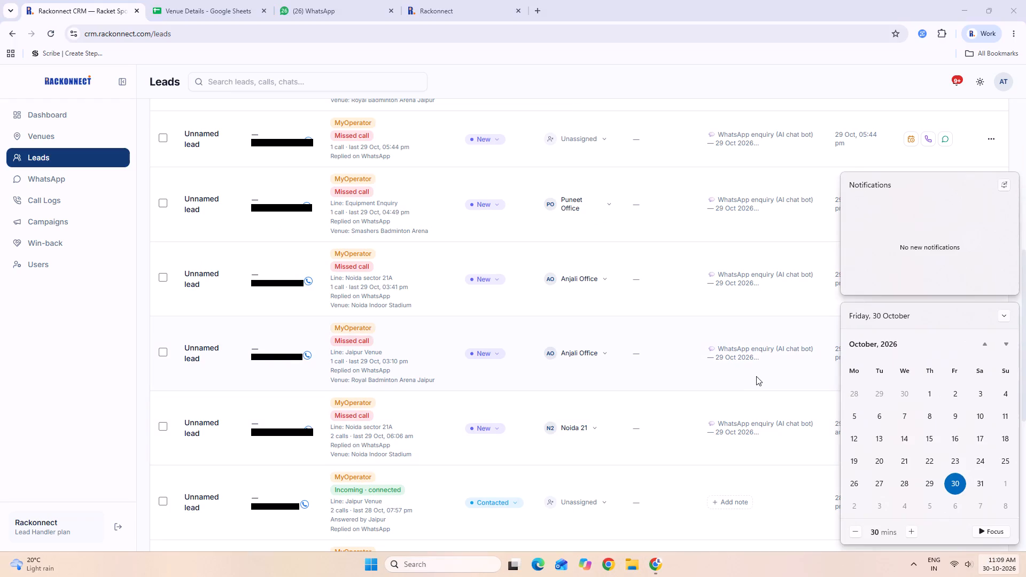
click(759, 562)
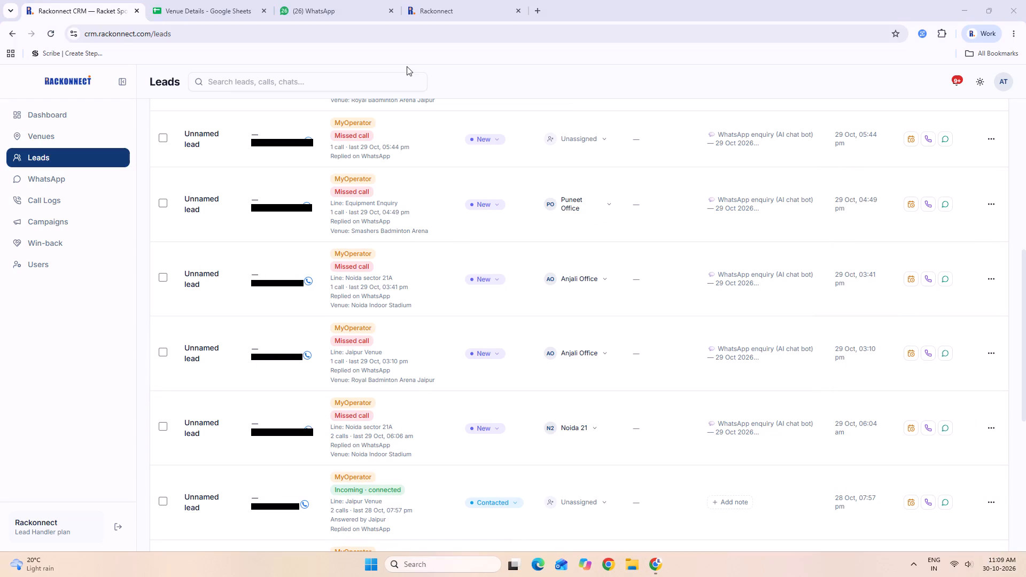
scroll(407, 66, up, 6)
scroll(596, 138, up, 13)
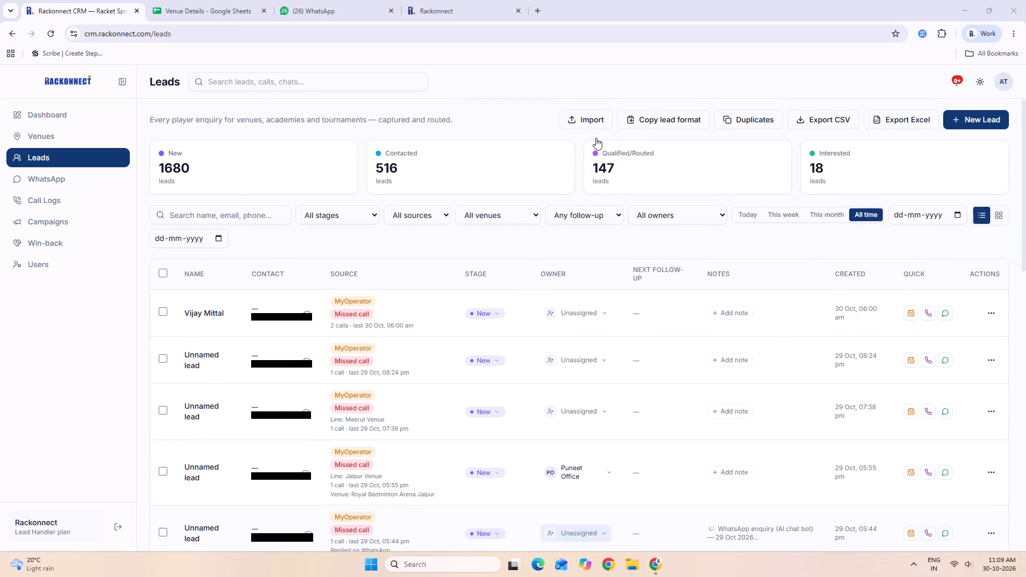
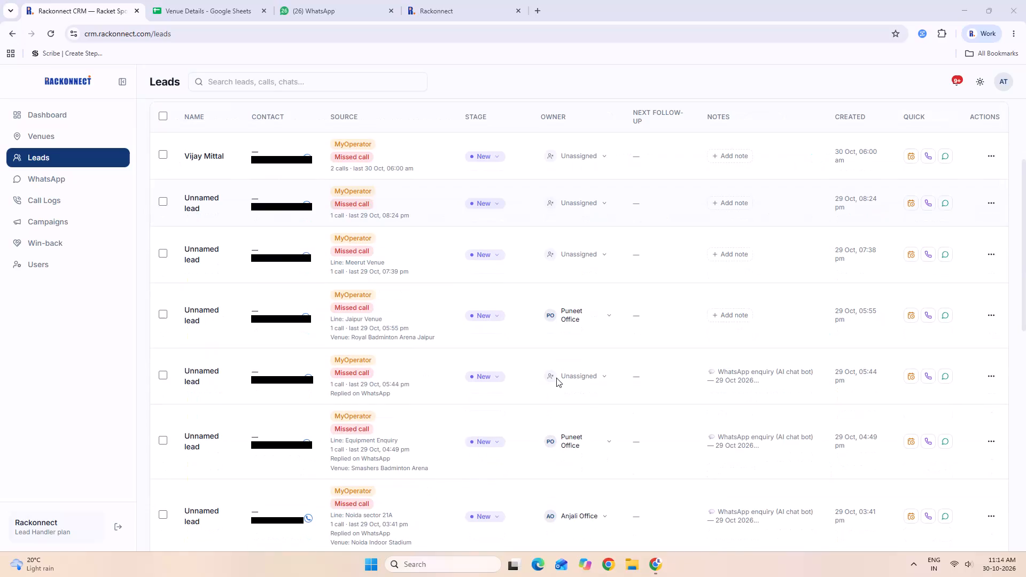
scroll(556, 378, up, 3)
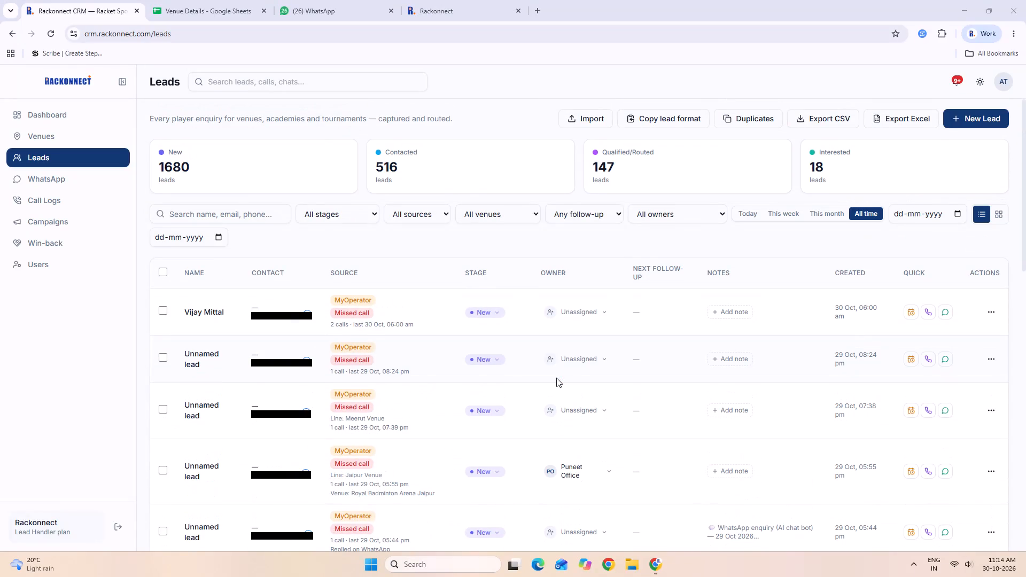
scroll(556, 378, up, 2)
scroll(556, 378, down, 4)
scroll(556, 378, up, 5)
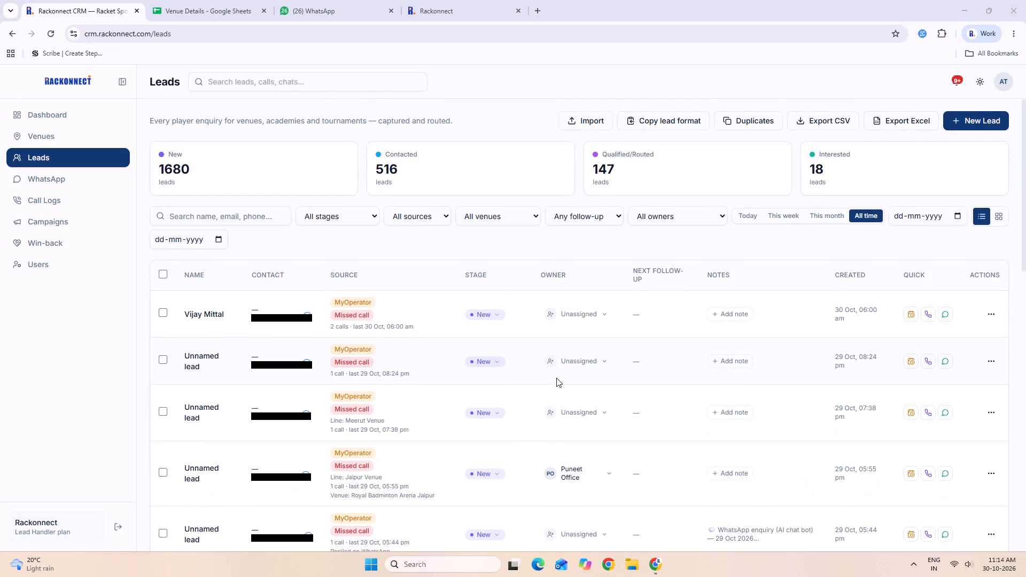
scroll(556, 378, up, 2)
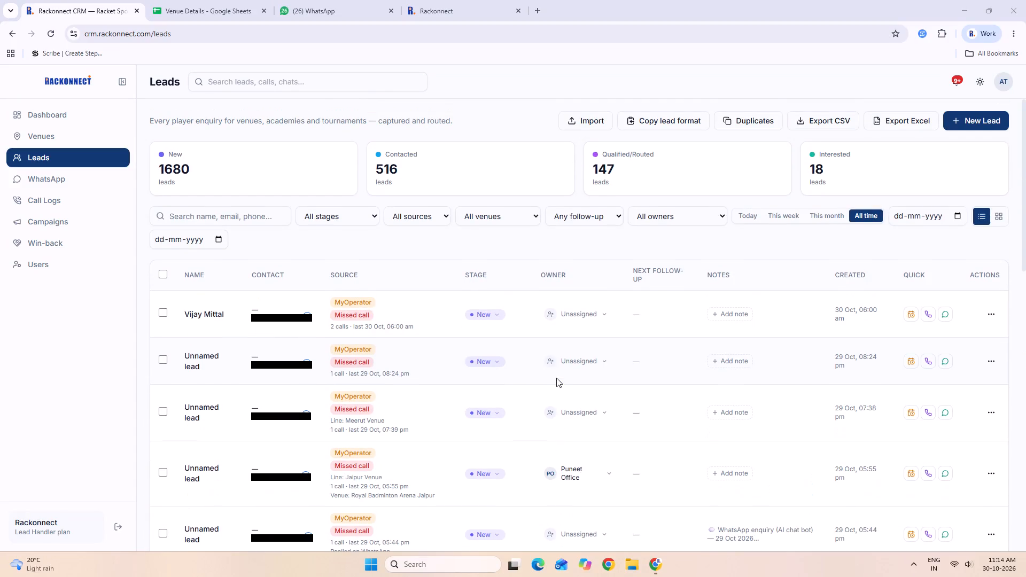
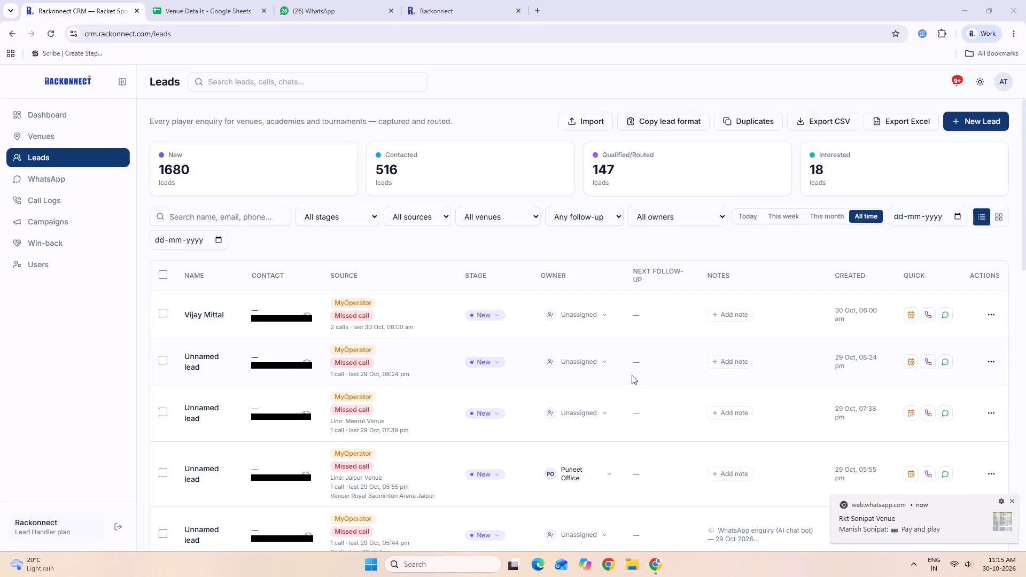
Look through the most recent all-time leads, examining their sources, stages, owners and notes.
scroll(632, 375, down, 3)
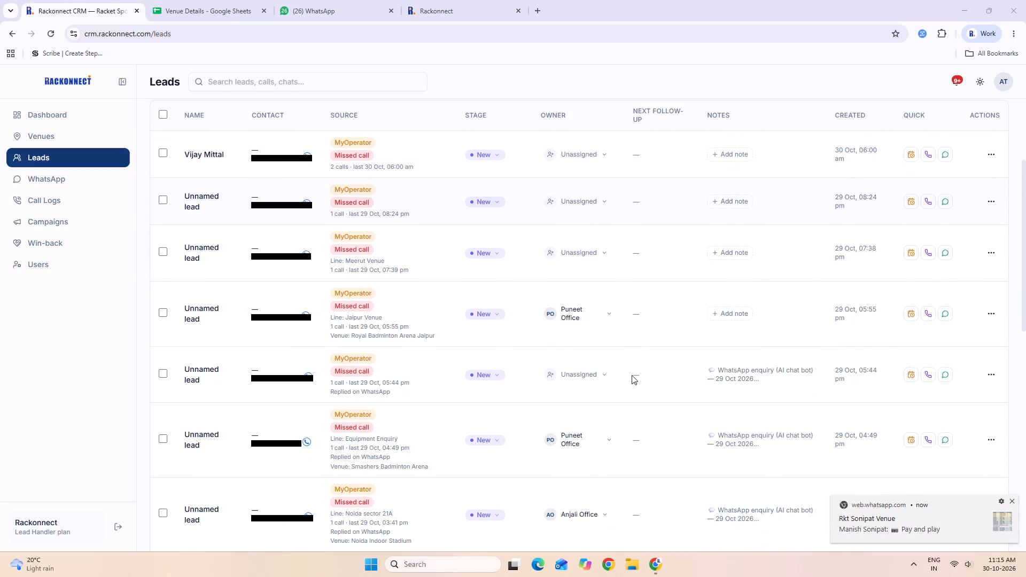
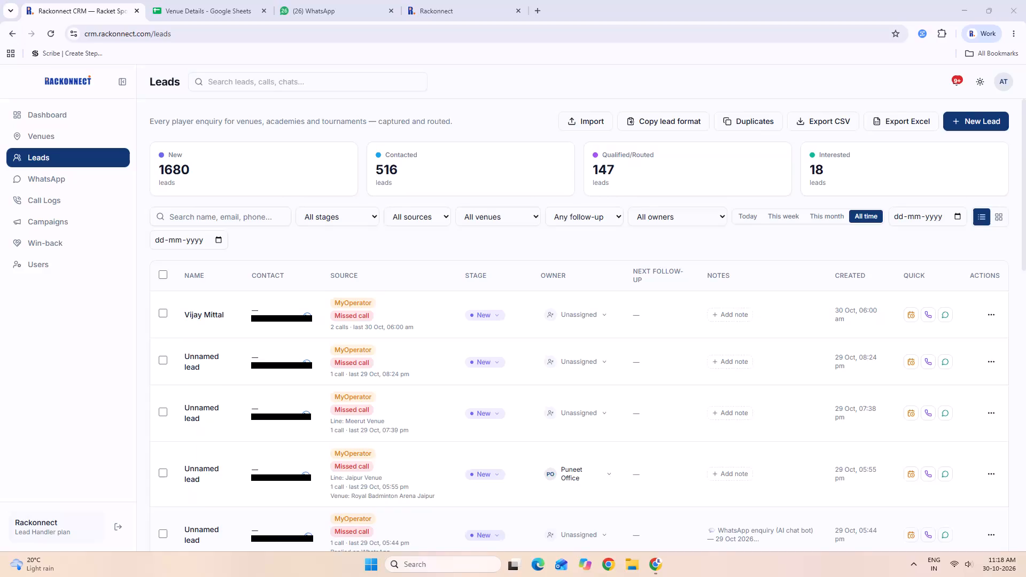
Re-examine the recent all-time leads from 28 to 30 Oct, checking their call sources, venues, stages, owners and notes.
scroll(635, 375, up, 8)
scroll(635, 375, down, 7)
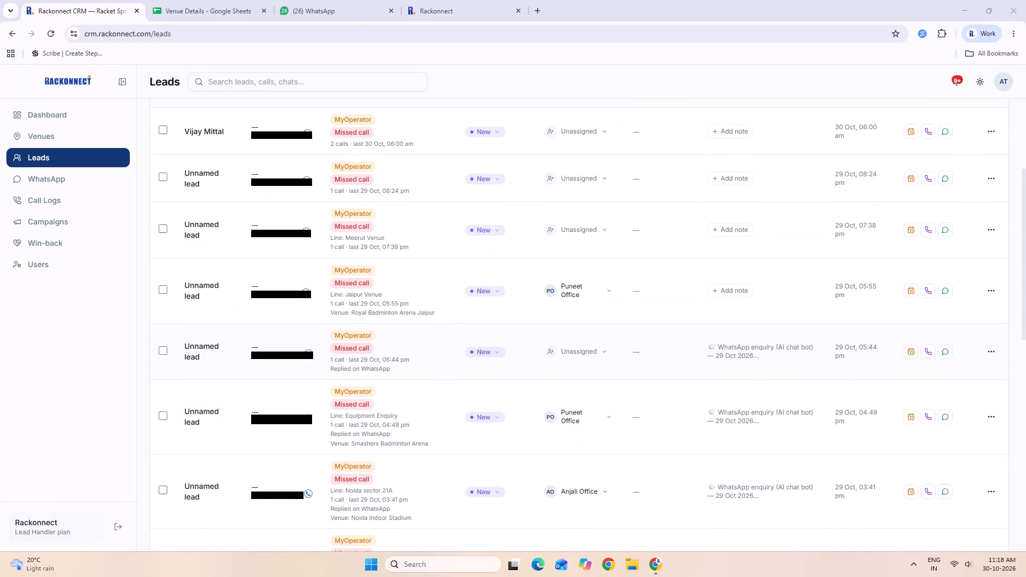
scroll(635, 375, down, 14)
scroll(635, 375, up, 6)
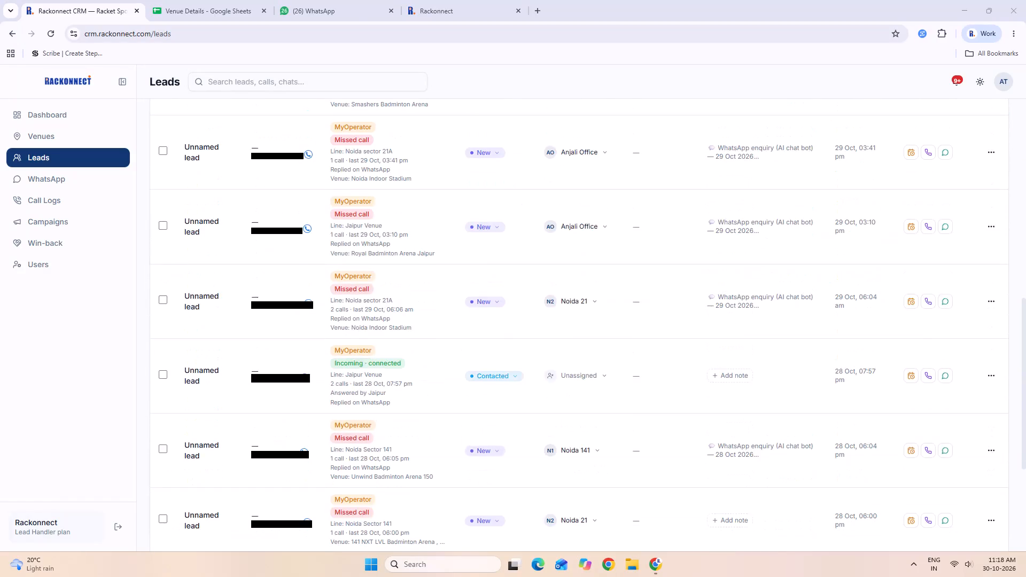
scroll(635, 375, up, 13)
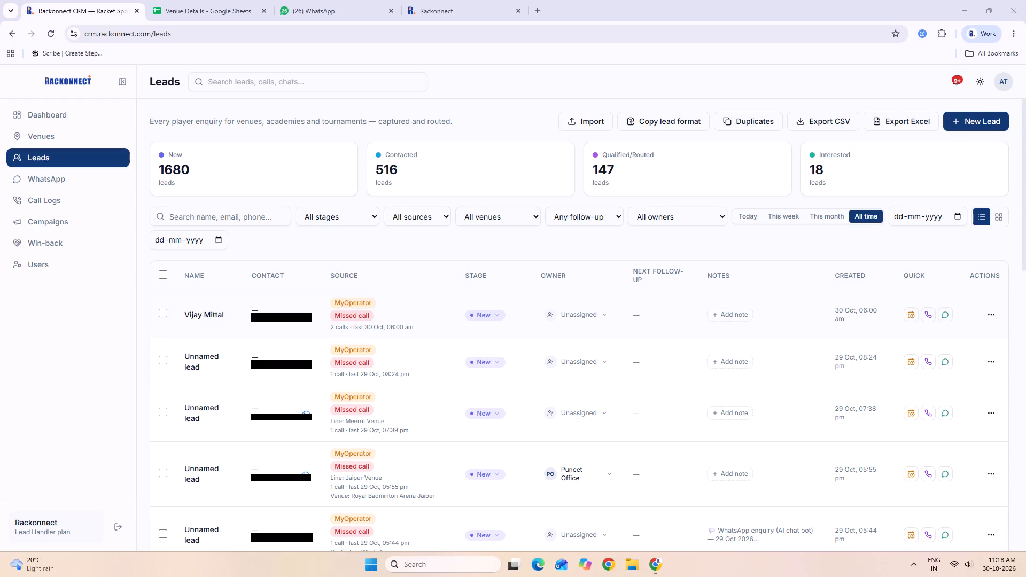
scroll(635, 318, down, 3)
scroll(635, 318, up, 6)
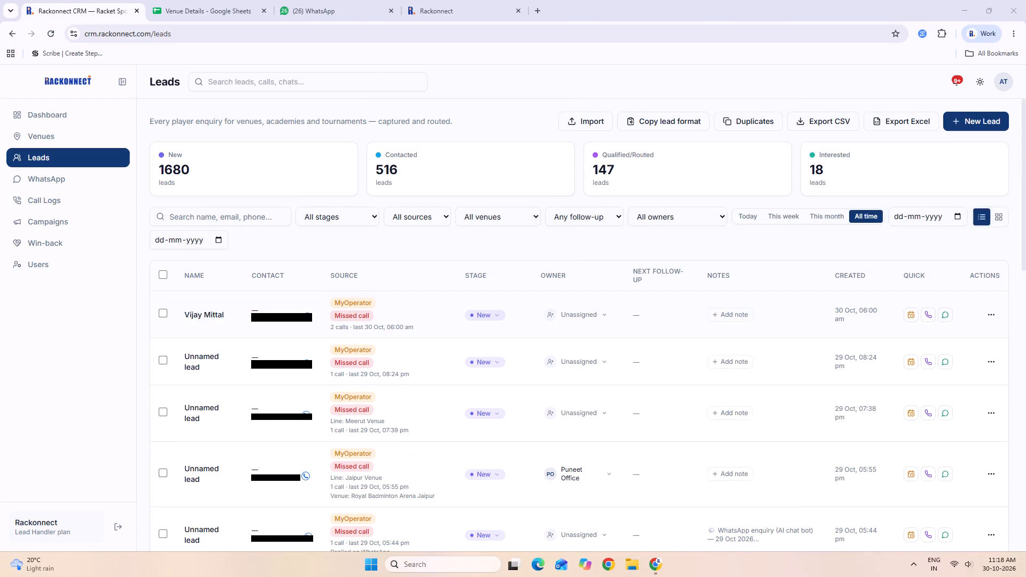
scroll(635, 318, up, 3)
scroll(635, 318, down, 6)
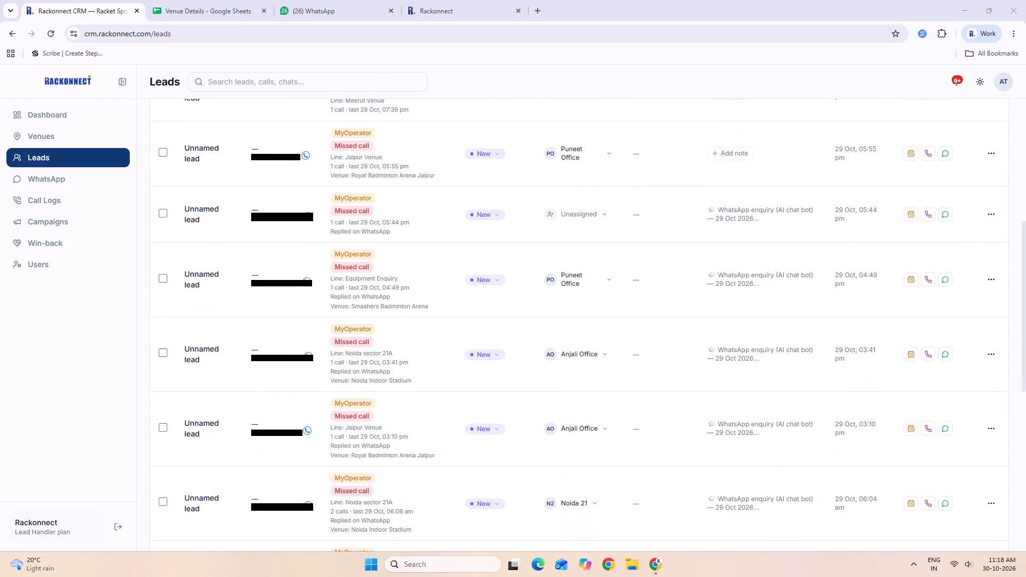
scroll(635, 318, up, 6)
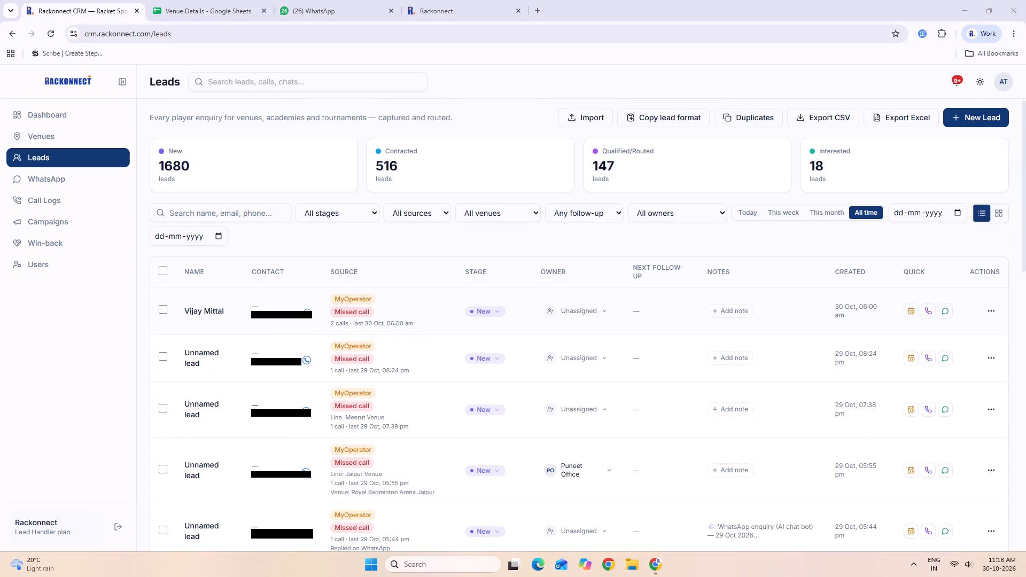
scroll(635, 318, up, 4)
scroll(635, 318, down, 3)
scroll(635, 318, up, 3)
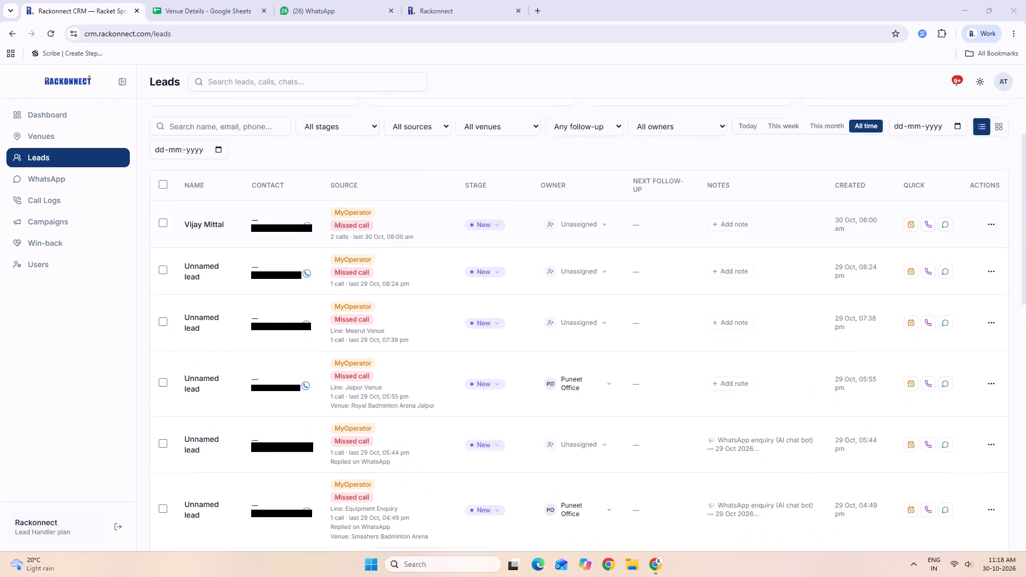
scroll(635, 318, up, 3)
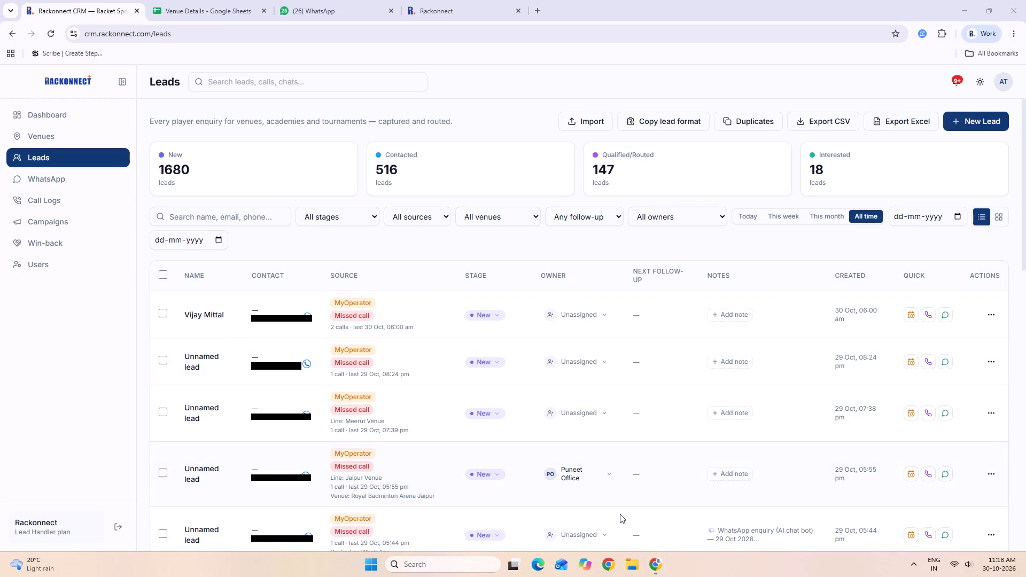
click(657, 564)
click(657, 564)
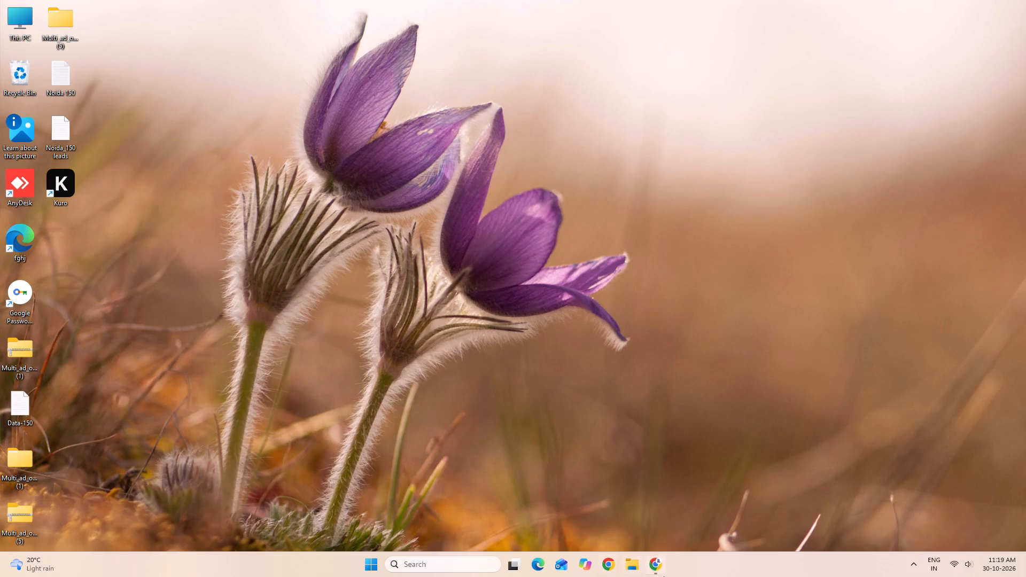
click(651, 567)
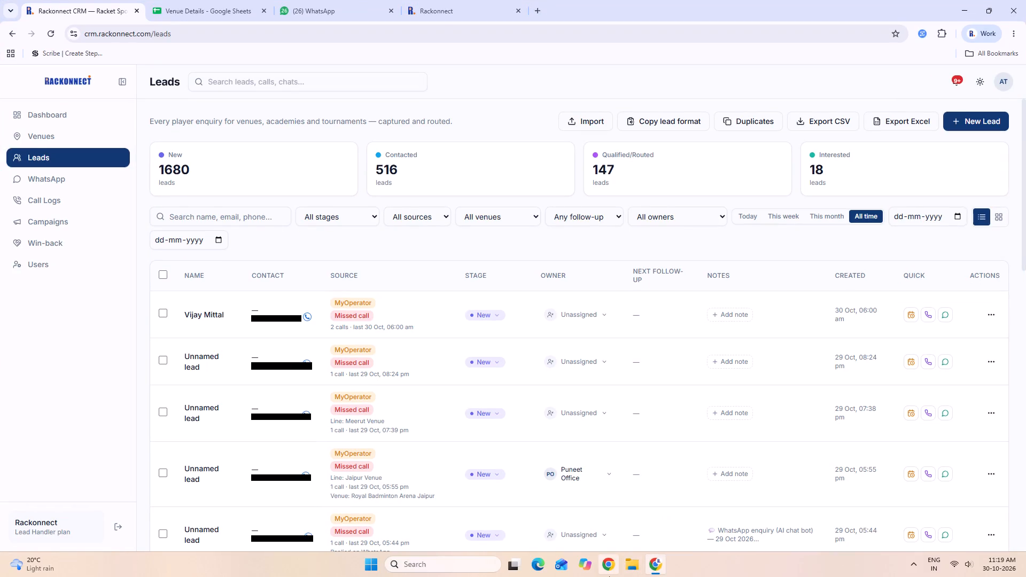
Open a separate Chrome window with the Anni profile and load the Kuro dashboard from its shortcut.
click(612, 565)
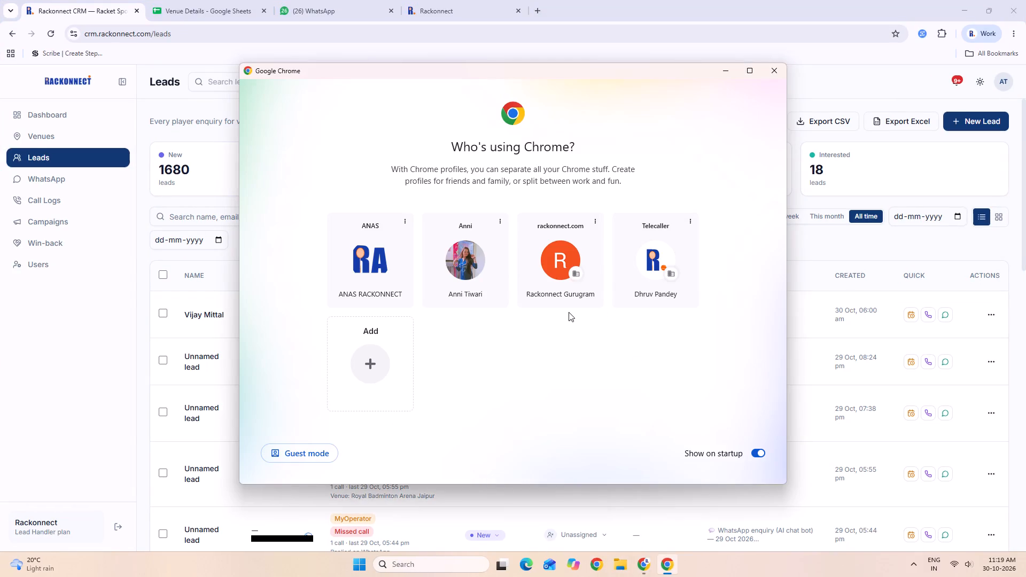
double_click(440, 287)
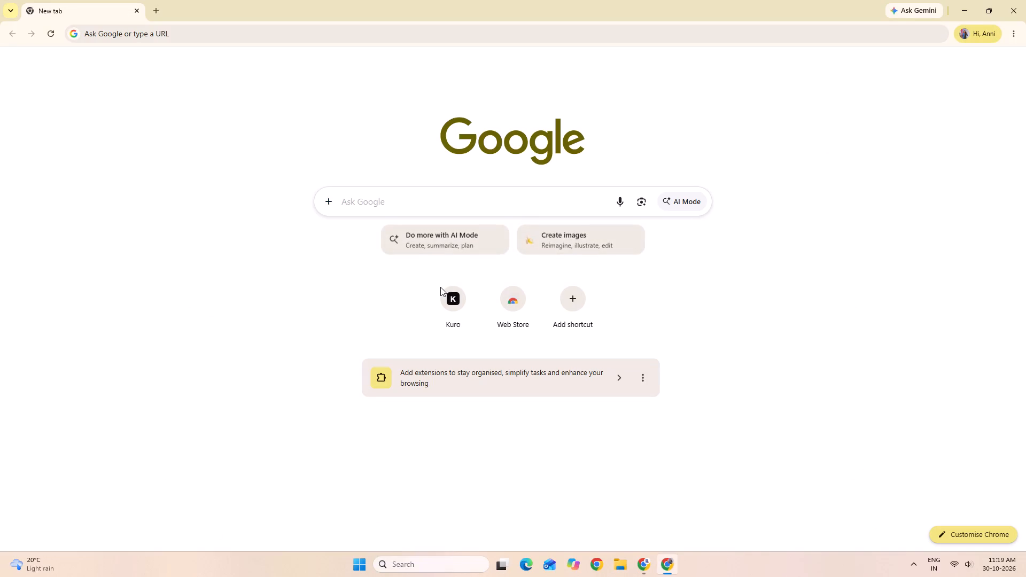
click(447, 295)
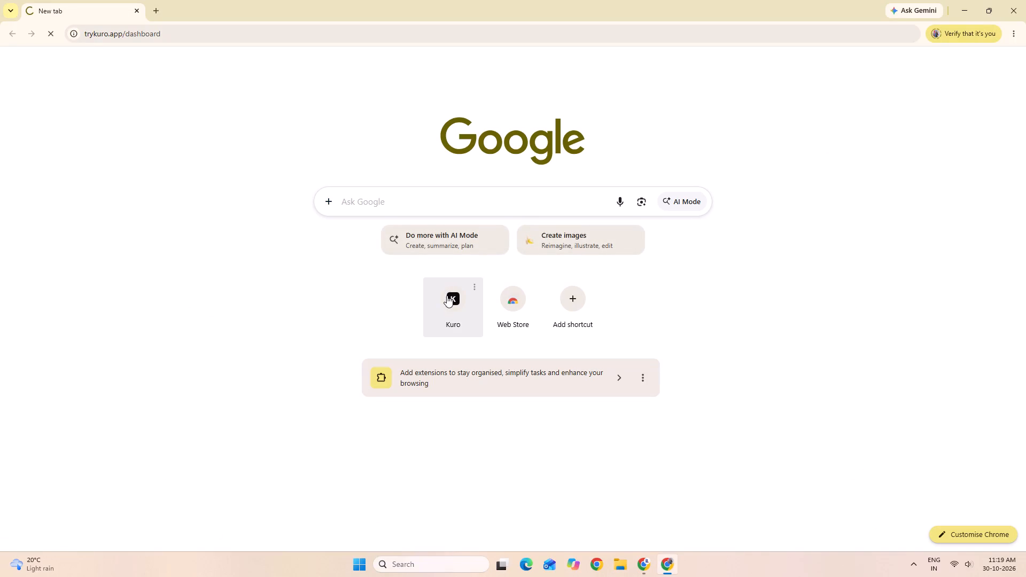
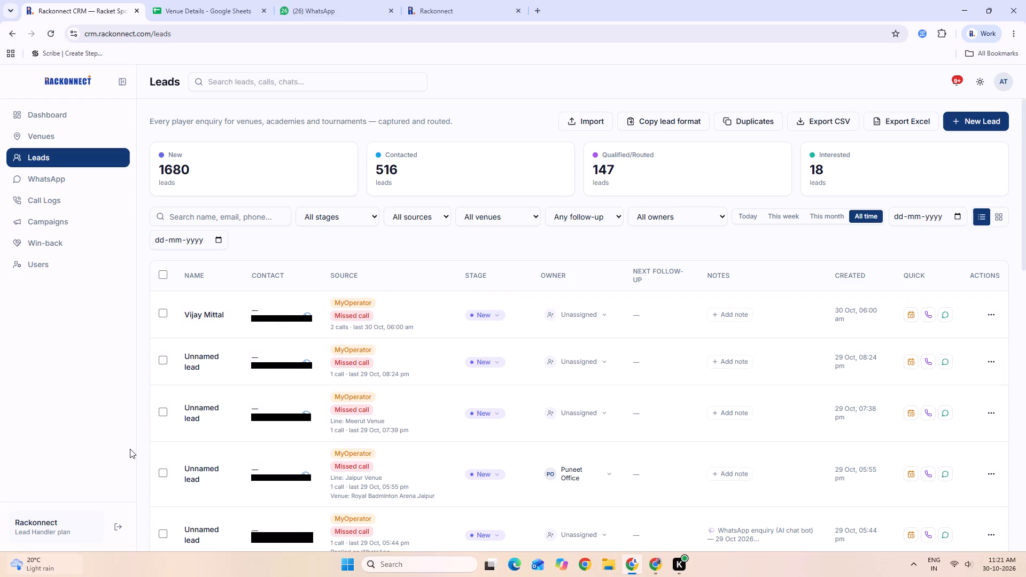
Examine the details of the lead created 30 Oct, 06:00 am, including its overview and activity timeline, and return to the leads list.
click(993, 316)
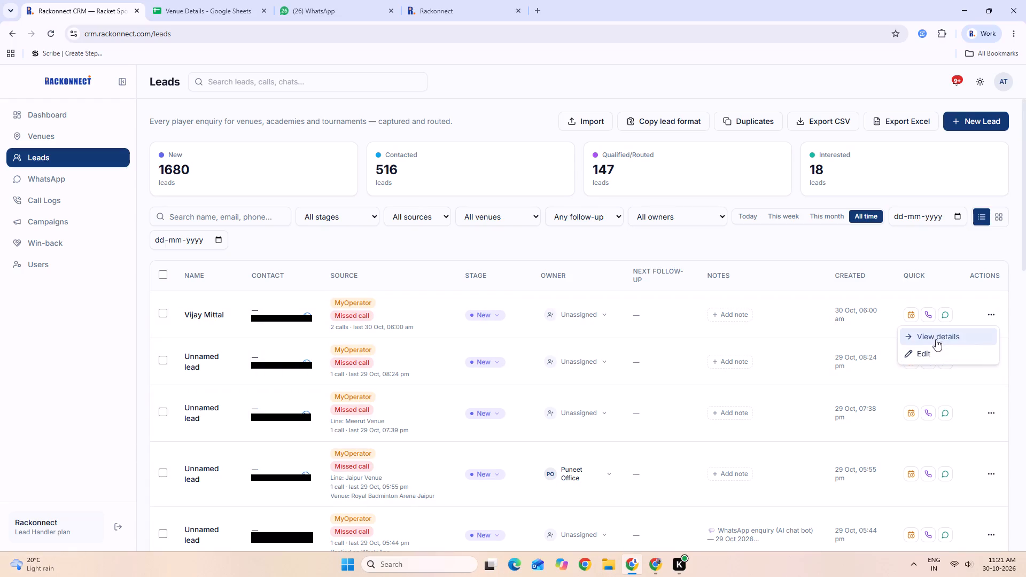
click(936, 338)
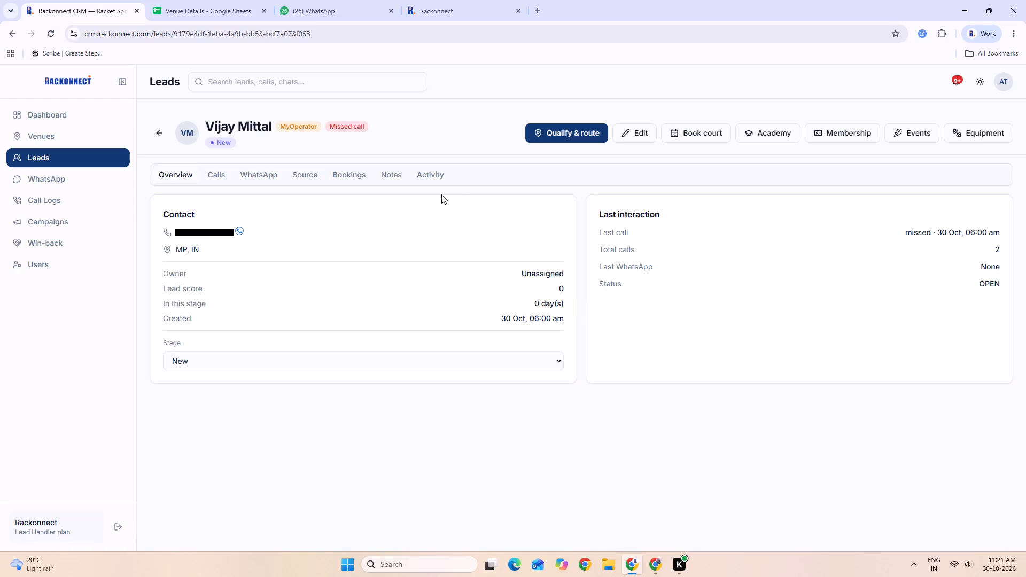
click(436, 178)
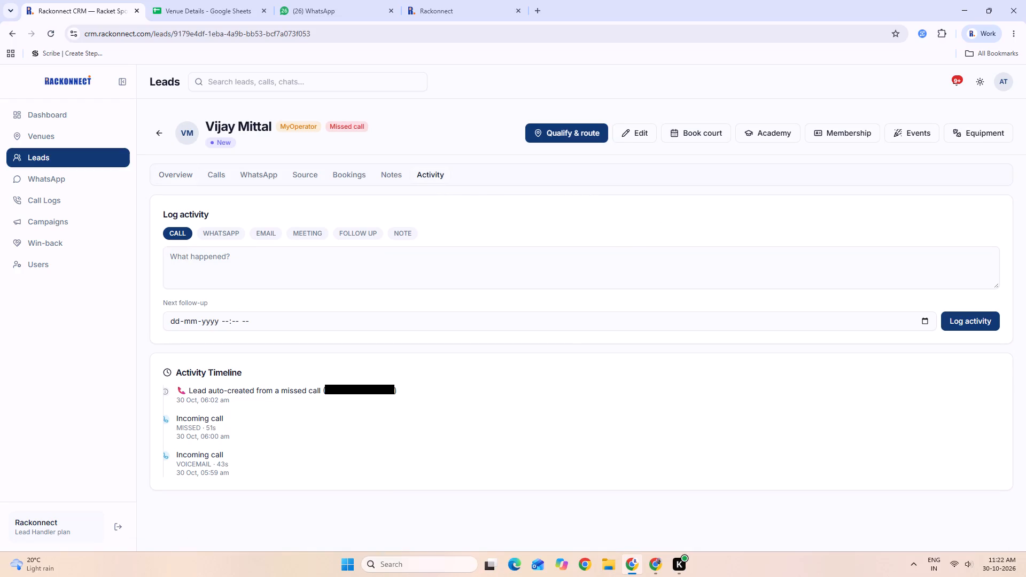
click(208, 255)
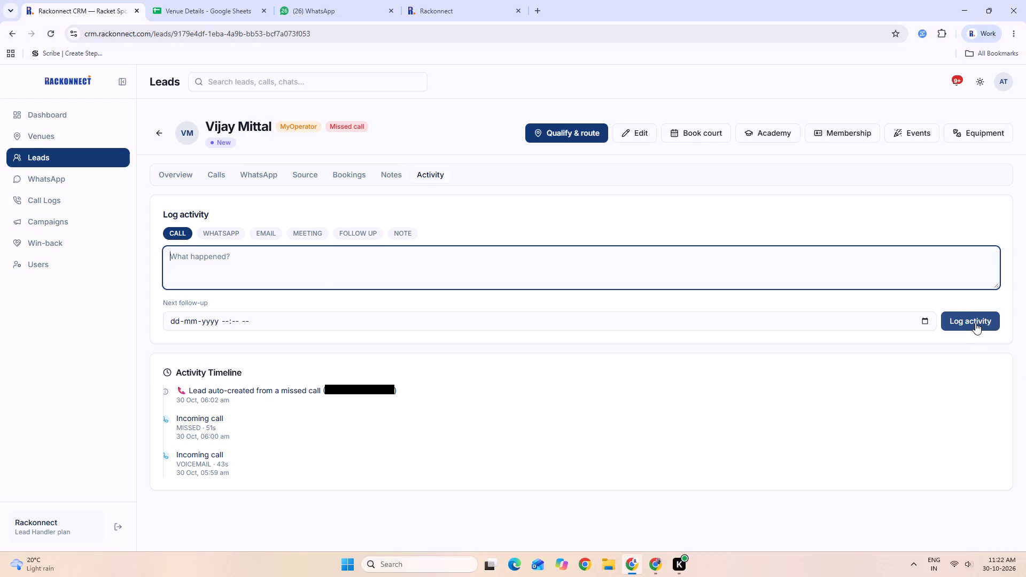
click(156, 139)
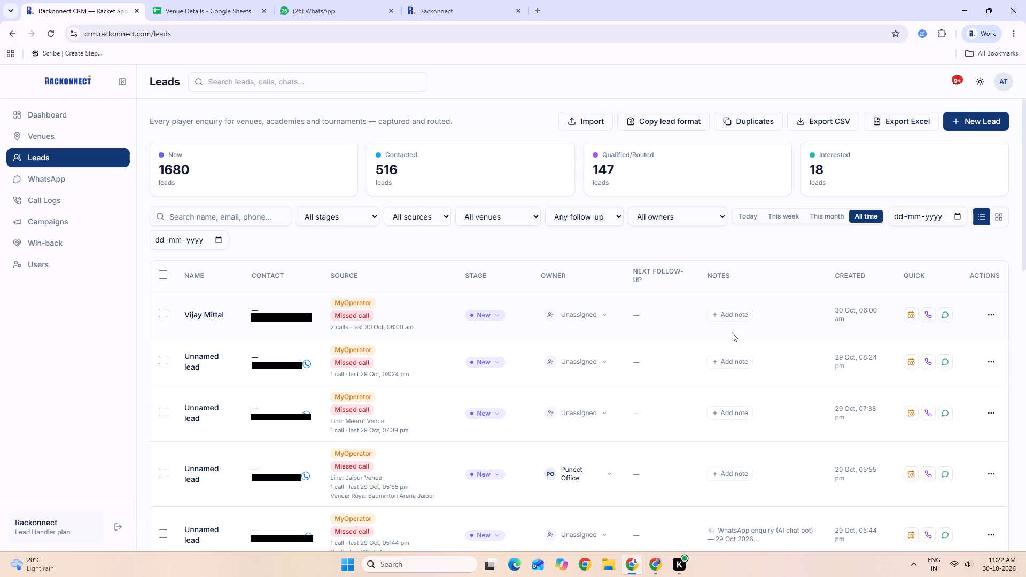
click(986, 318)
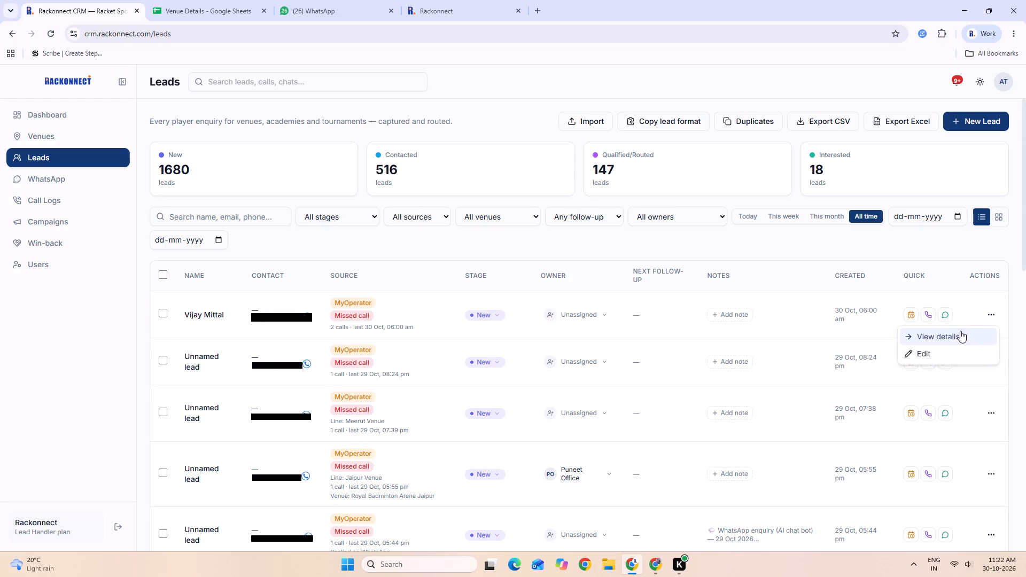
click(958, 332)
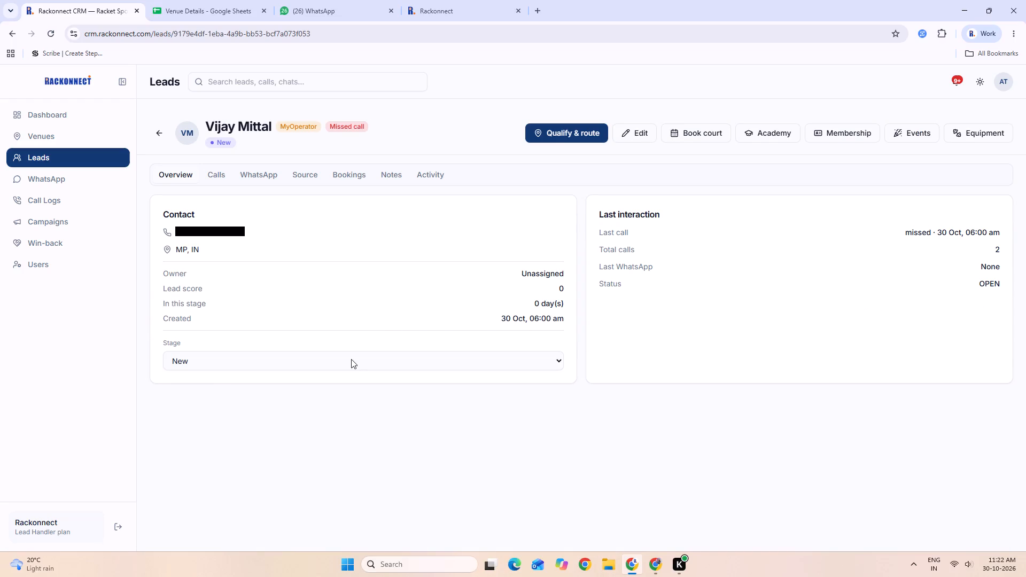
click(153, 134)
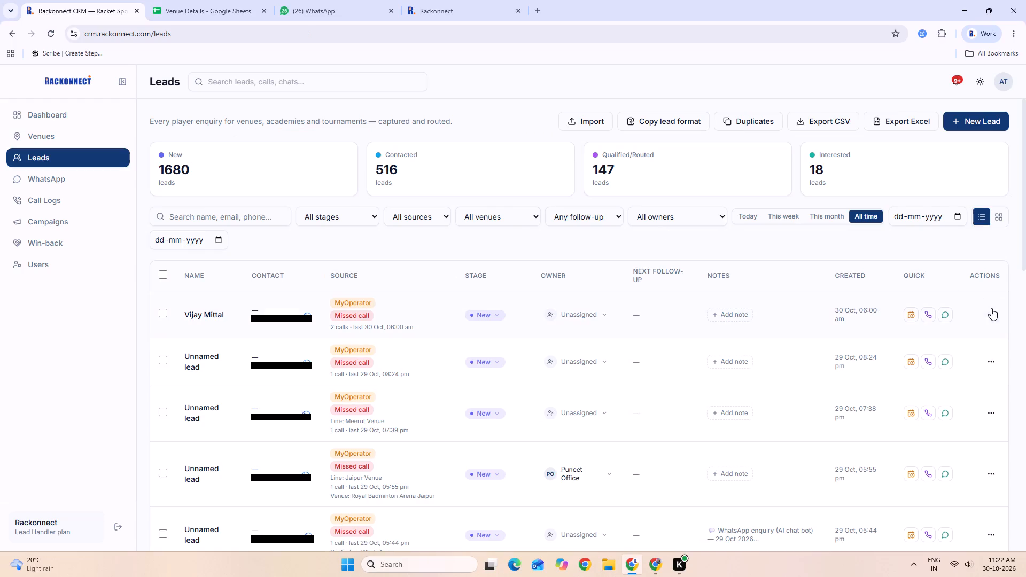
Open the 30 Oct, 06:00 am lead for editing, inspect its fields and assignee choices, and close the form without saving.
click(991, 308)
click(945, 349)
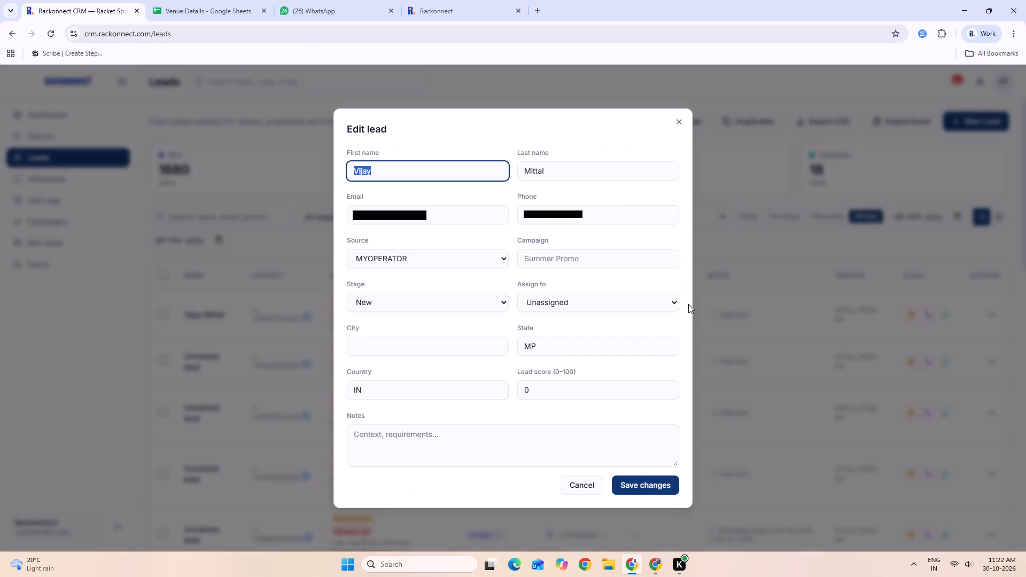
scroll(511, 313, down, 3)
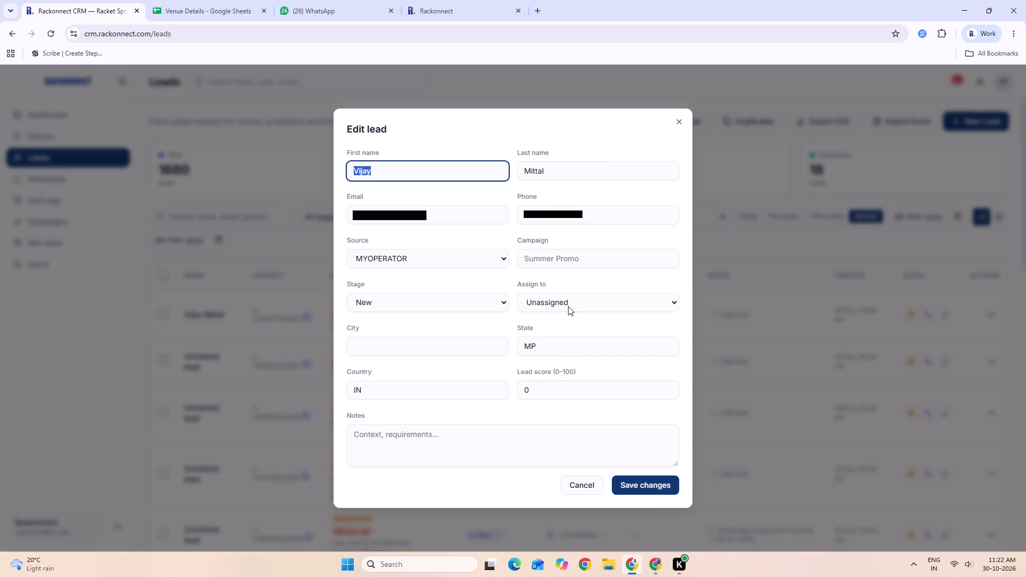
click(569, 305)
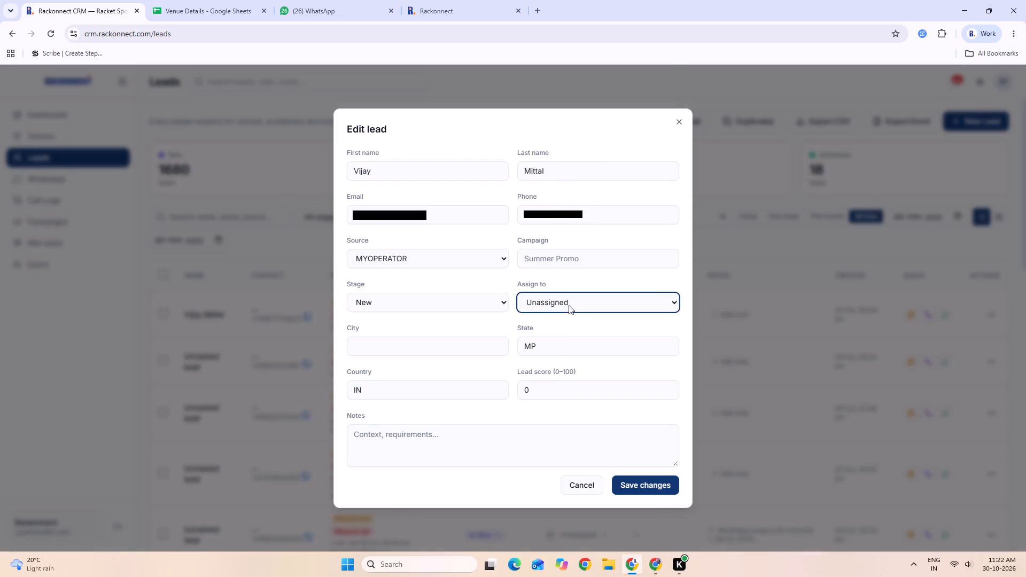
click(480, 318)
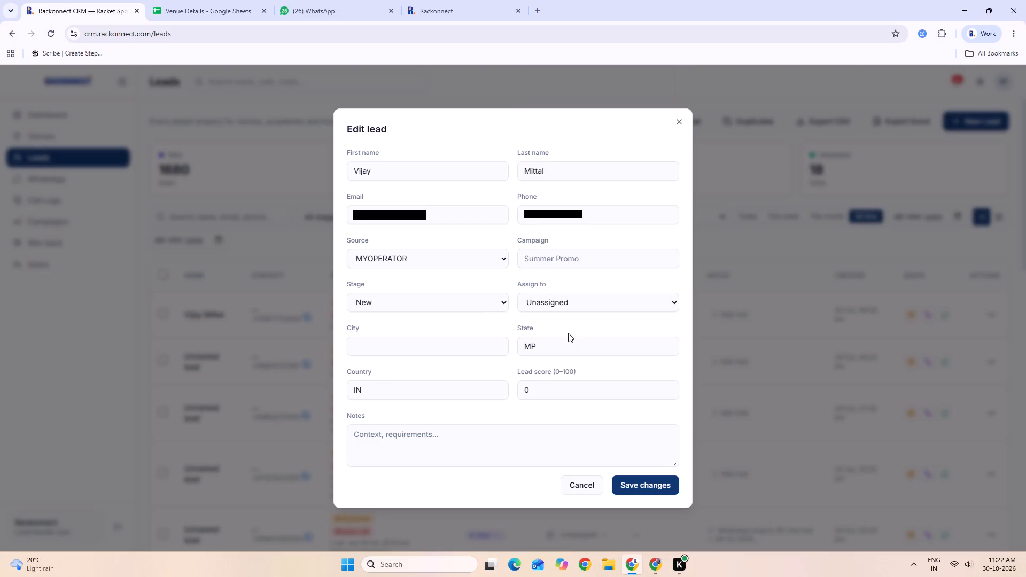
scroll(505, 352, down, 2)
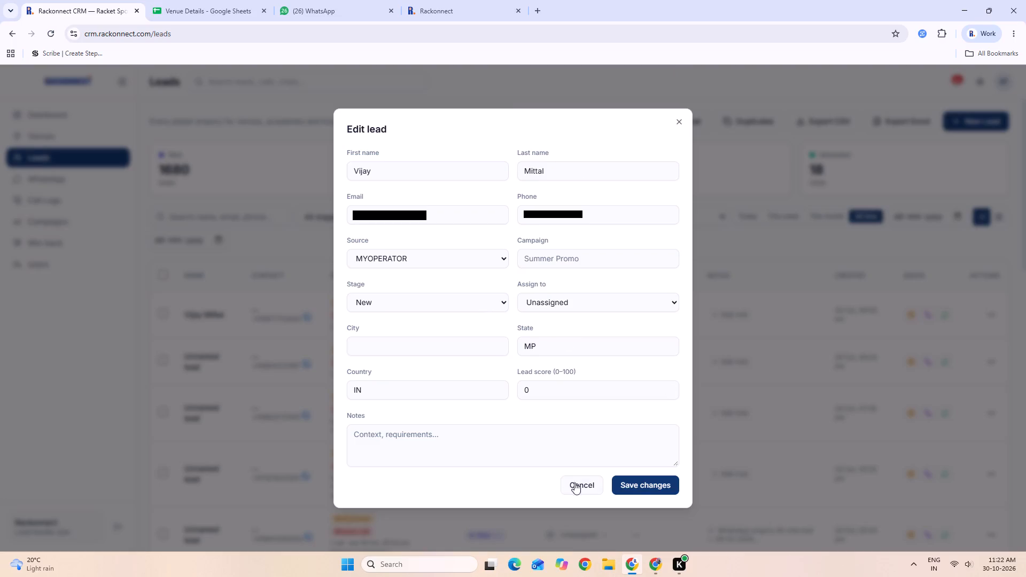
click(578, 486)
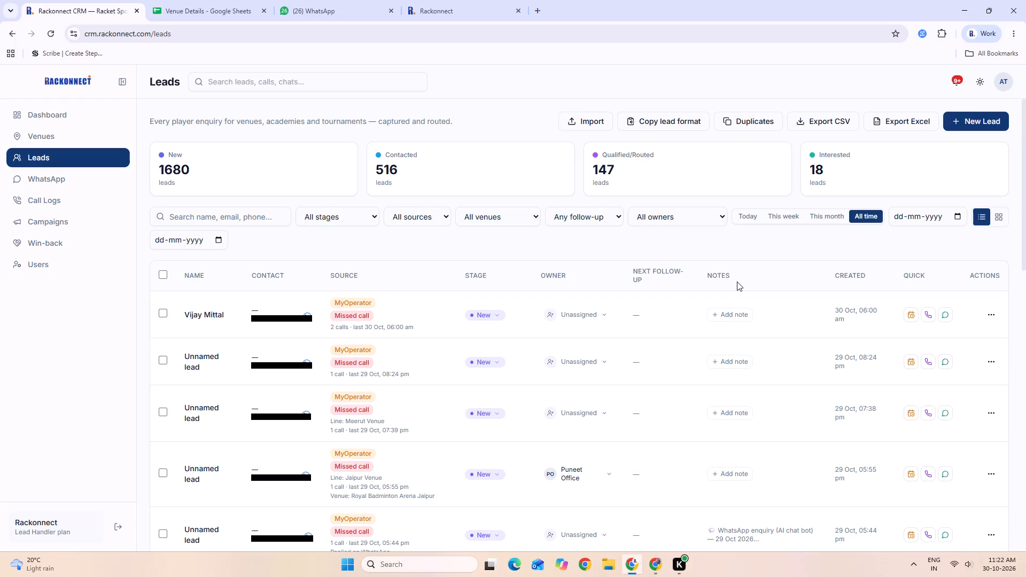
Look through the 29 Oct missed-call leads further down the leads list.
scroll(742, 355, down, 3)
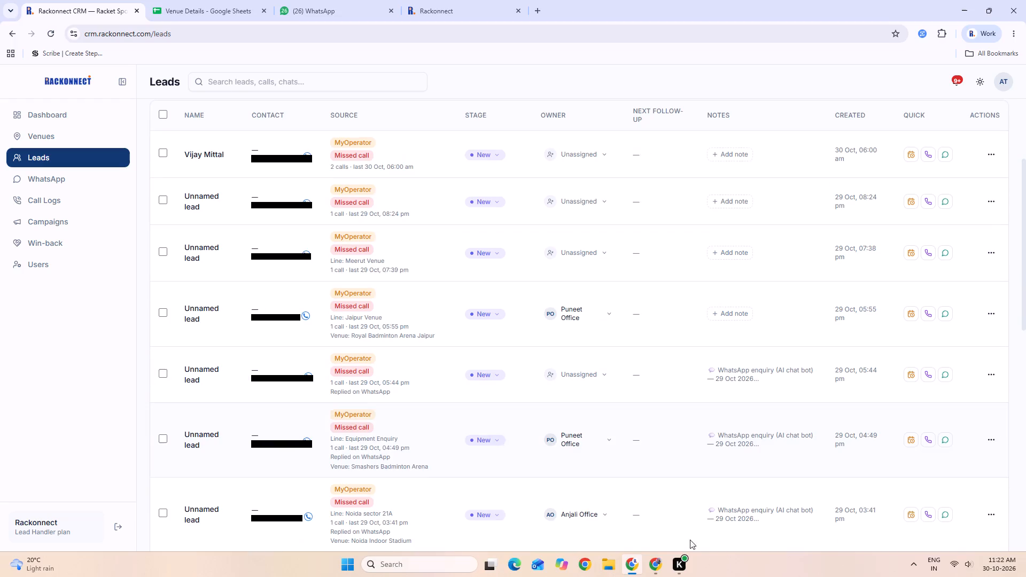
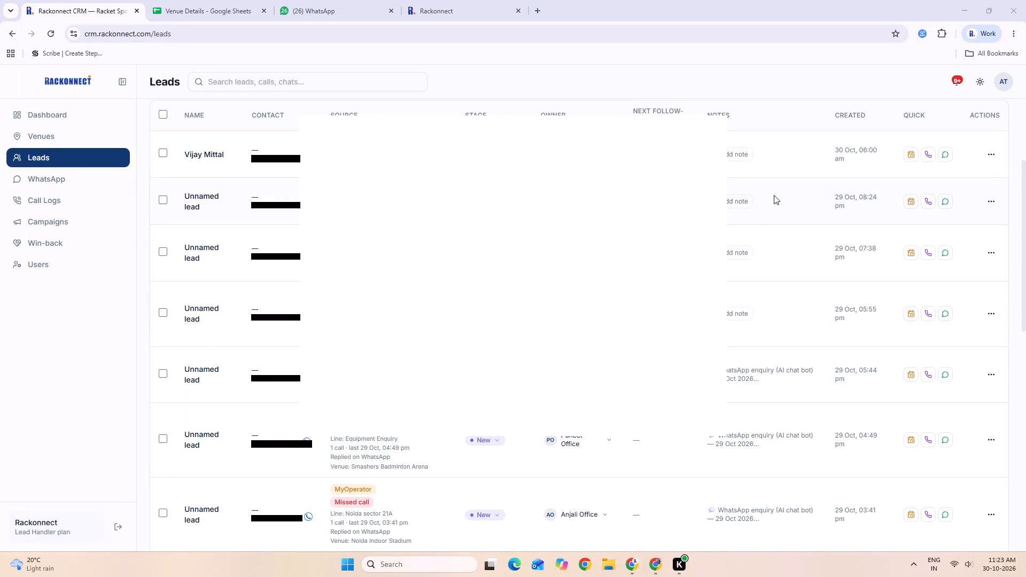
Look over the all-time leads list, examining the source, stage, owner and notes of the 29 and 30 Oct missed-call leads.
click(774, 195)
scroll(425, 331, up, 10)
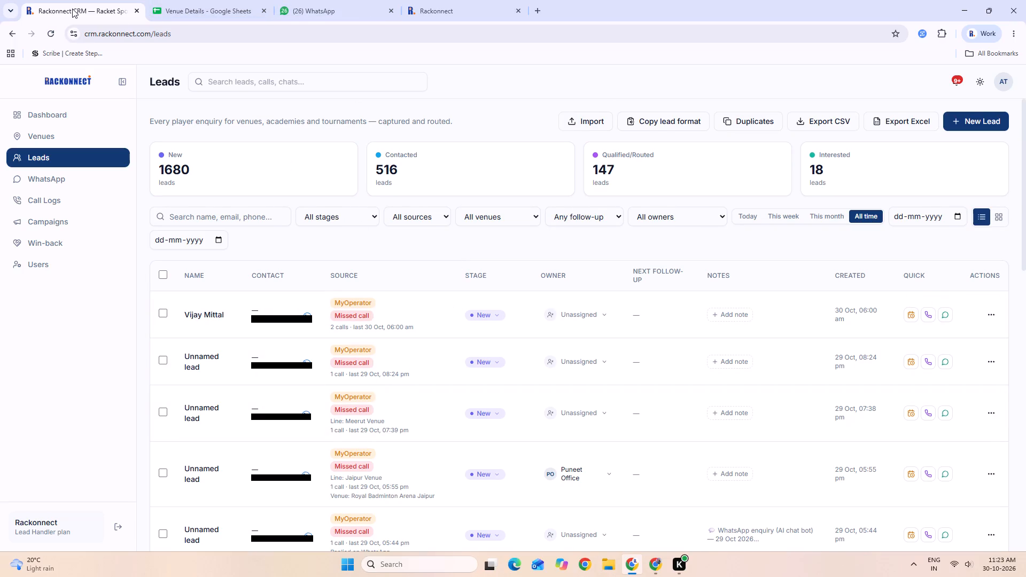
scroll(620, 355, down, 5)
scroll(620, 355, up, 9)
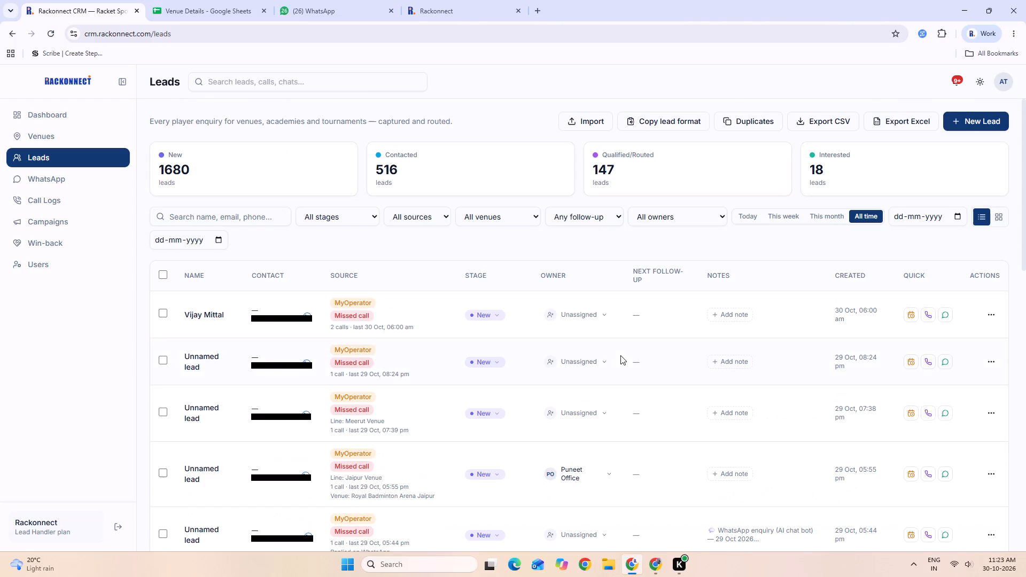
scroll(620, 355, up, 1)
scroll(507, 335, down, 1)
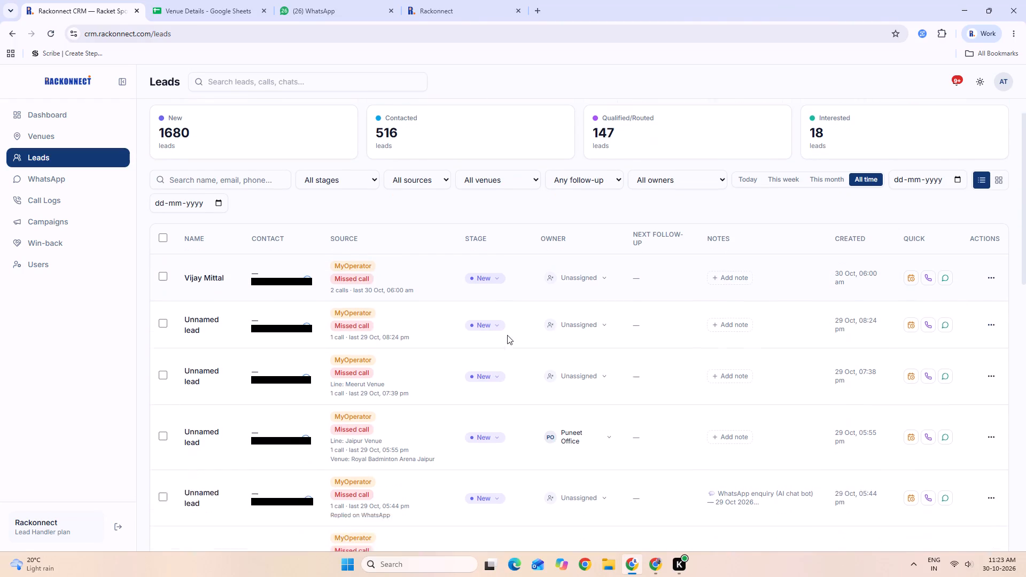
scroll(507, 335, down, 4)
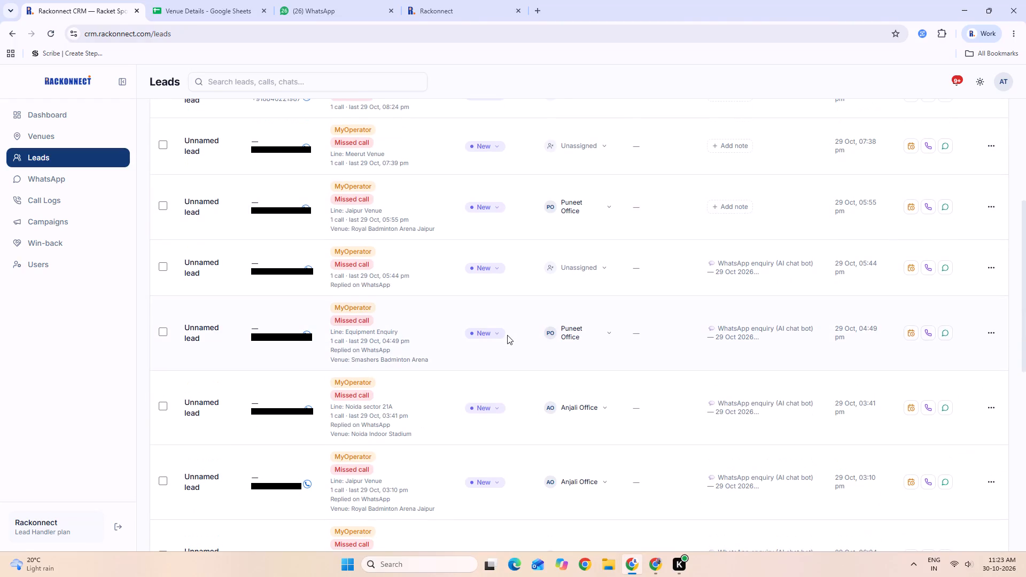
scroll(507, 335, up, 14)
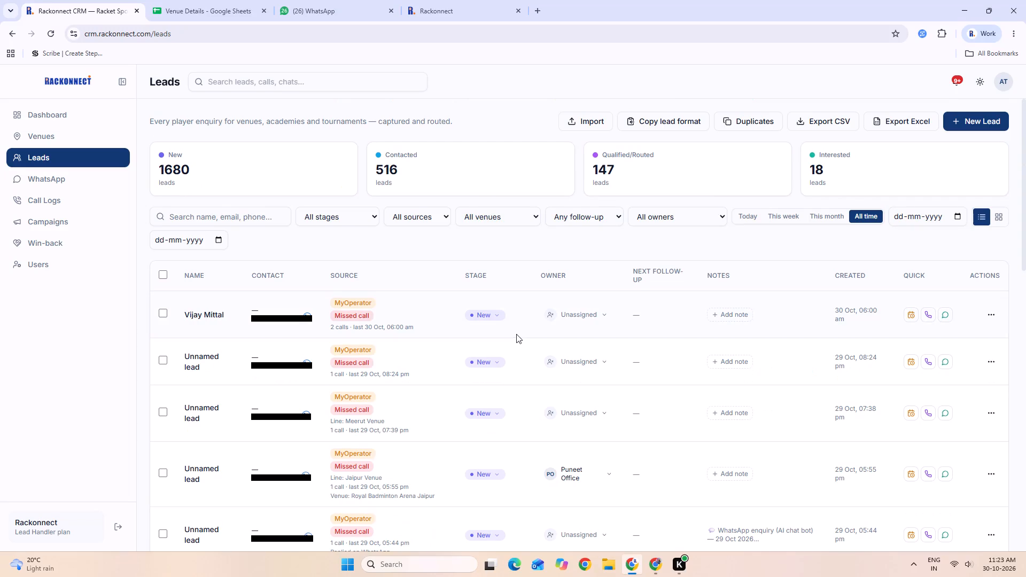
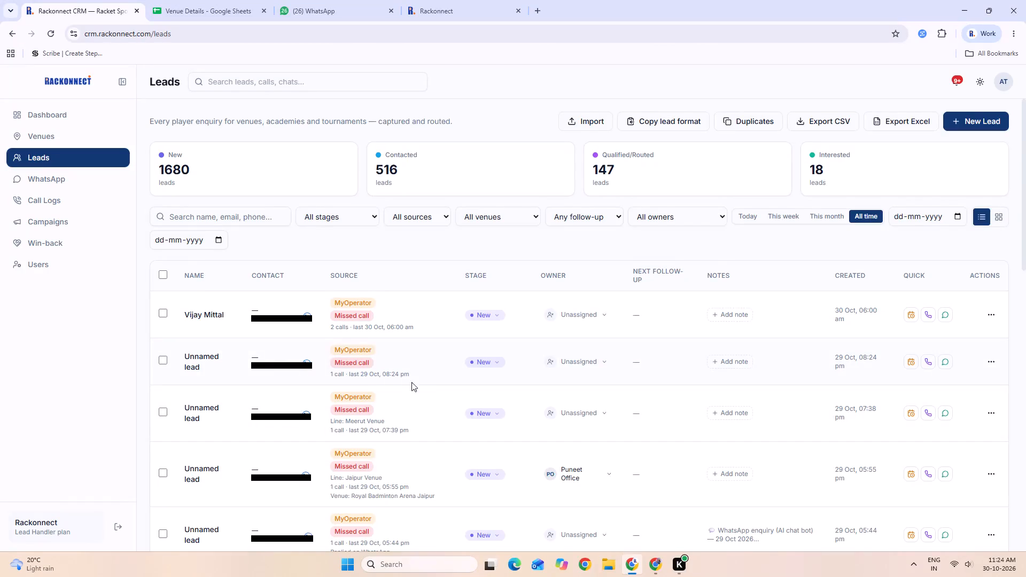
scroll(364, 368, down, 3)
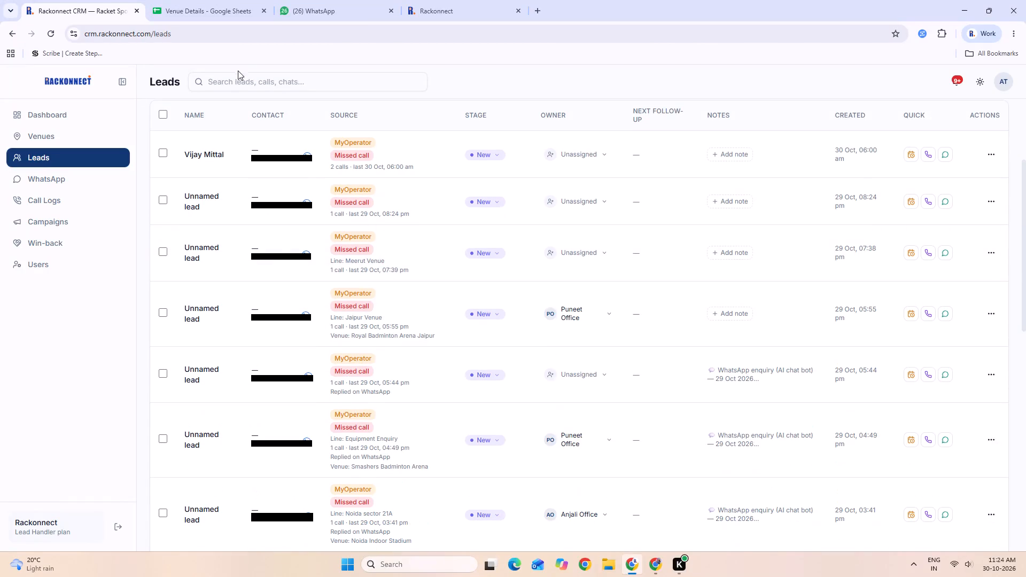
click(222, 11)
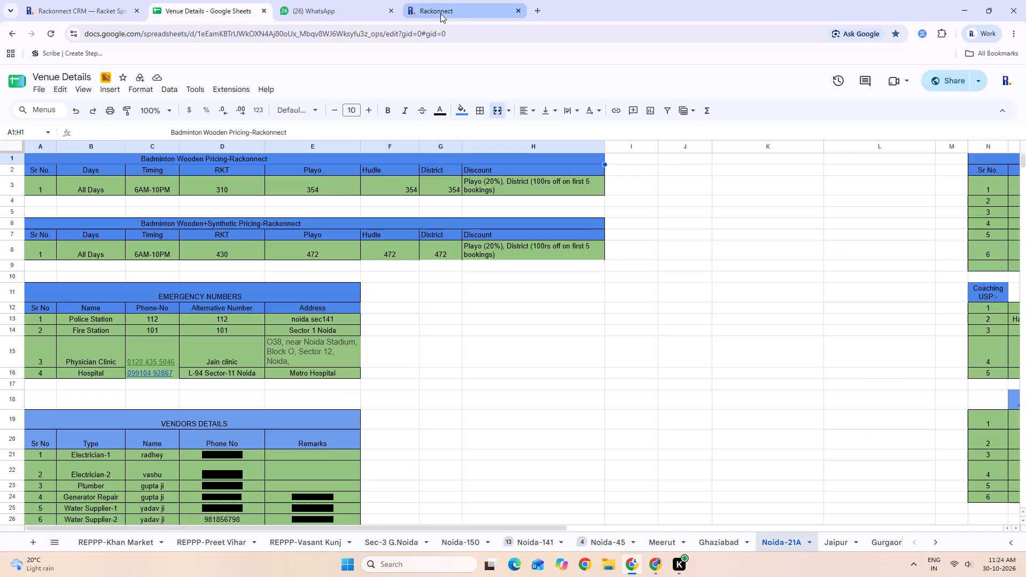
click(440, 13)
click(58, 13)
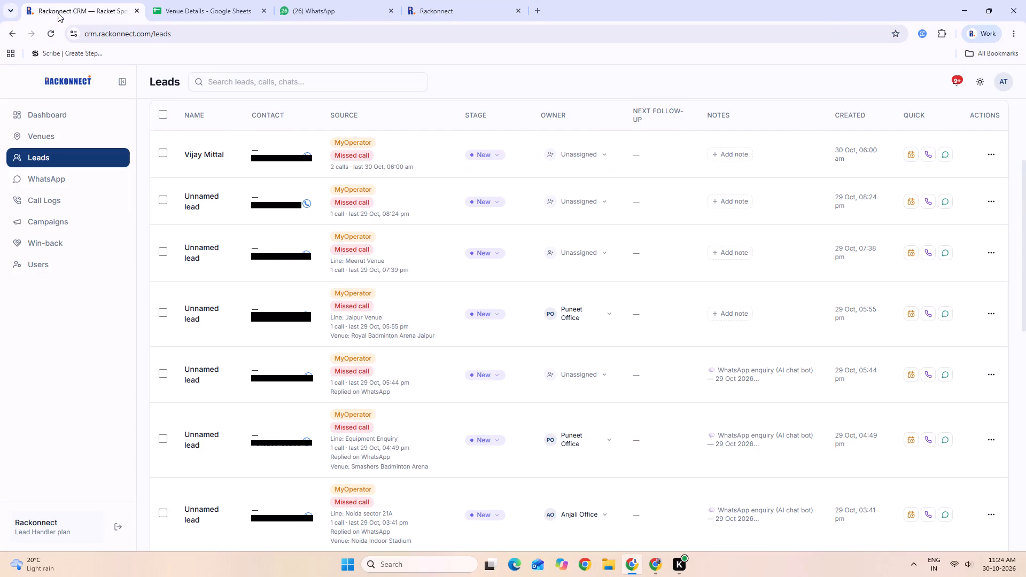
Look through the first page of all-time leads, examining the source, stage, owner and notes of the 28 to 30 Oct enquiries.
scroll(343, 291, up, 2)
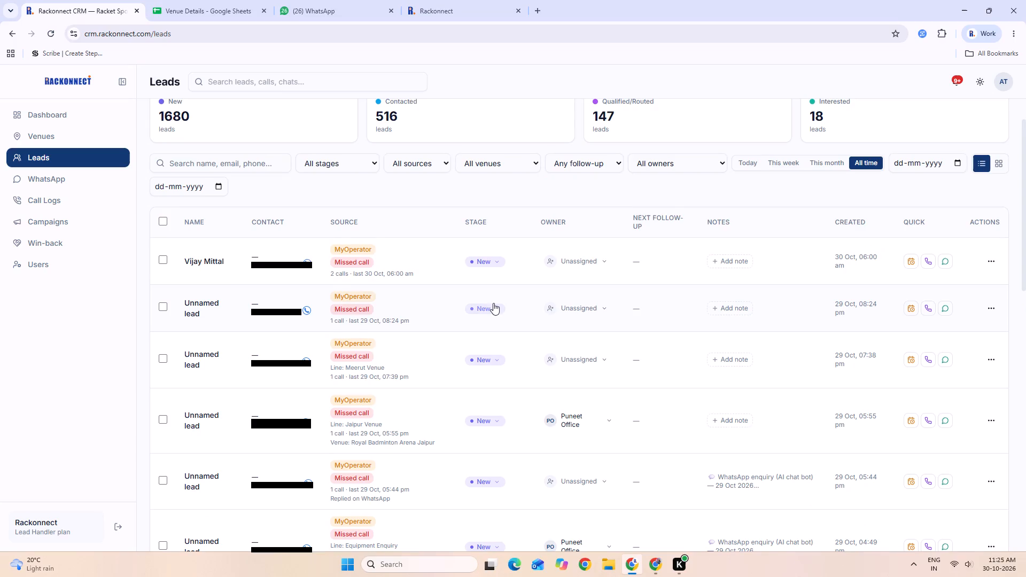
scroll(493, 303, down, 5)
scroll(493, 303, up, 9)
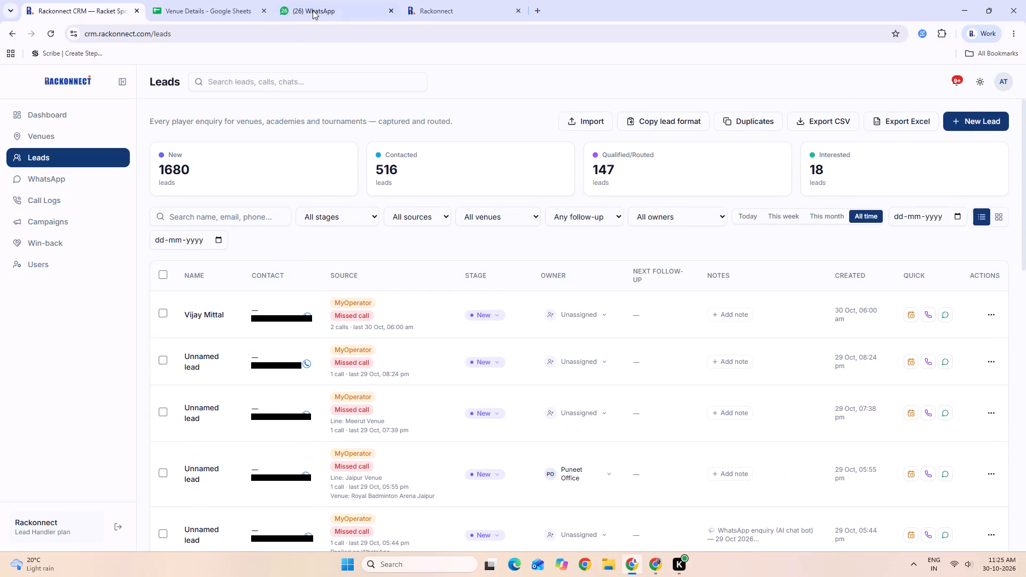
scroll(569, 388, down, 19)
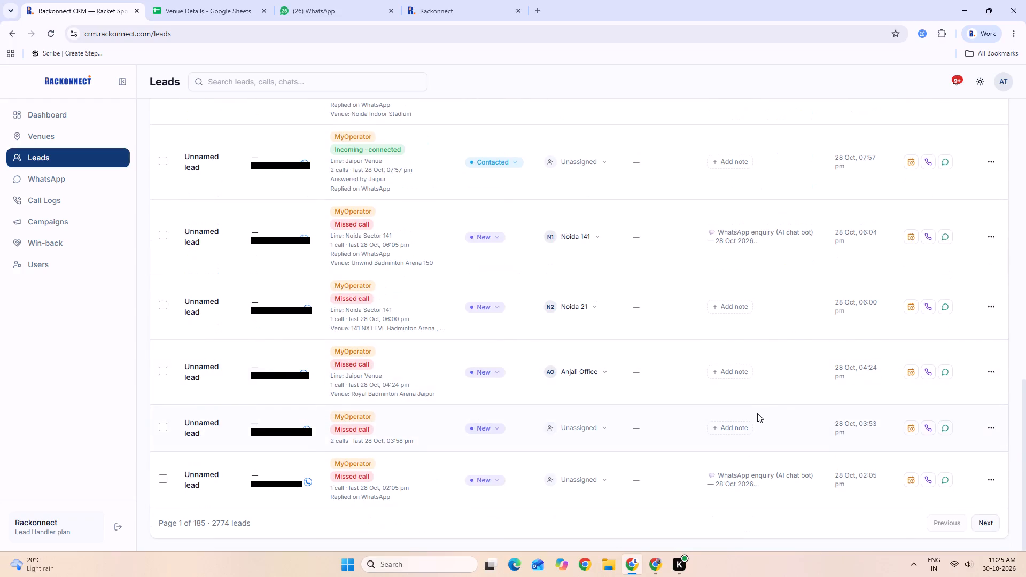
scroll(755, 413, up, 14)
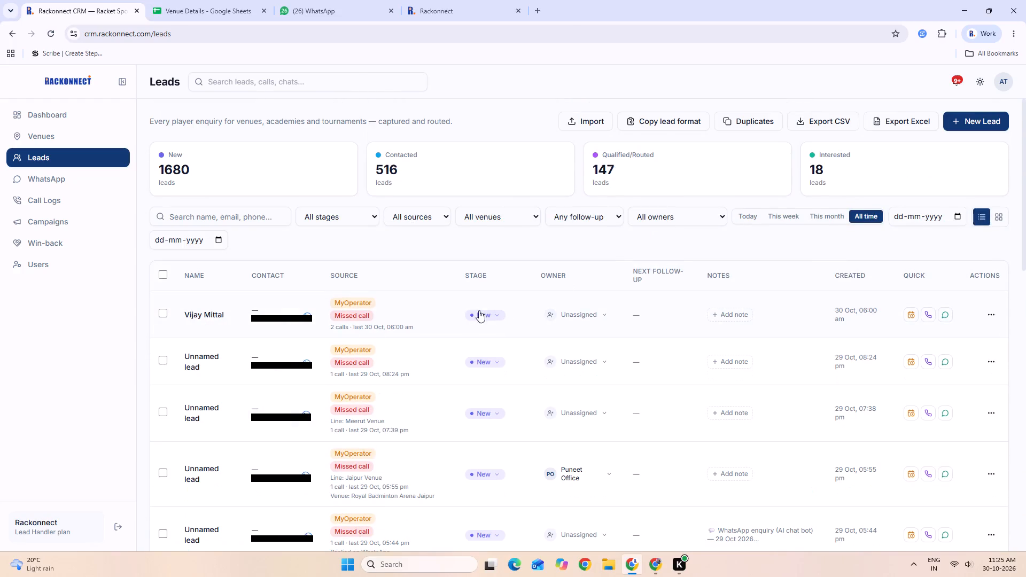
scroll(539, 325, down, 2)
scroll(539, 325, up, 3)
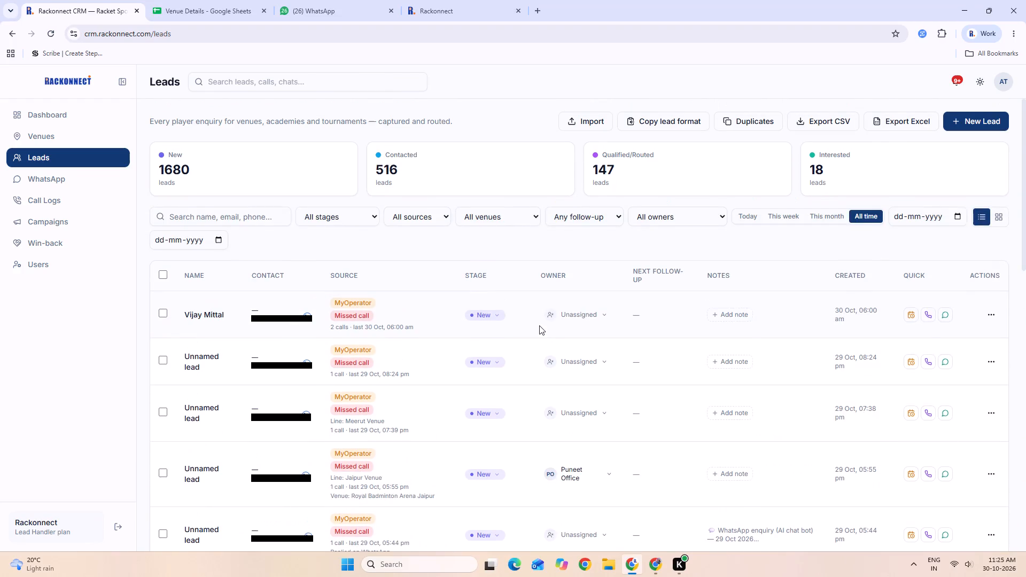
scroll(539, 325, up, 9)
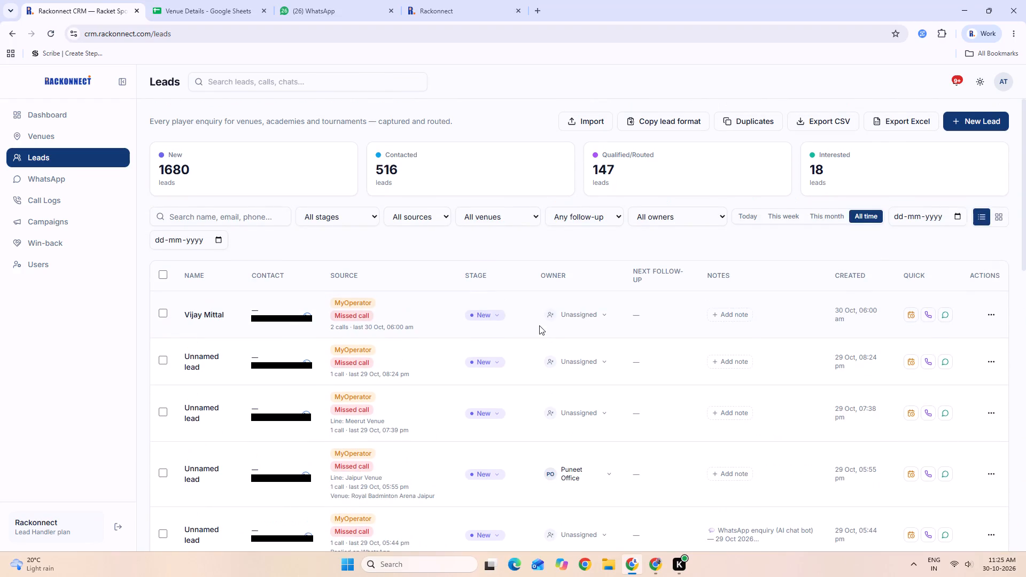
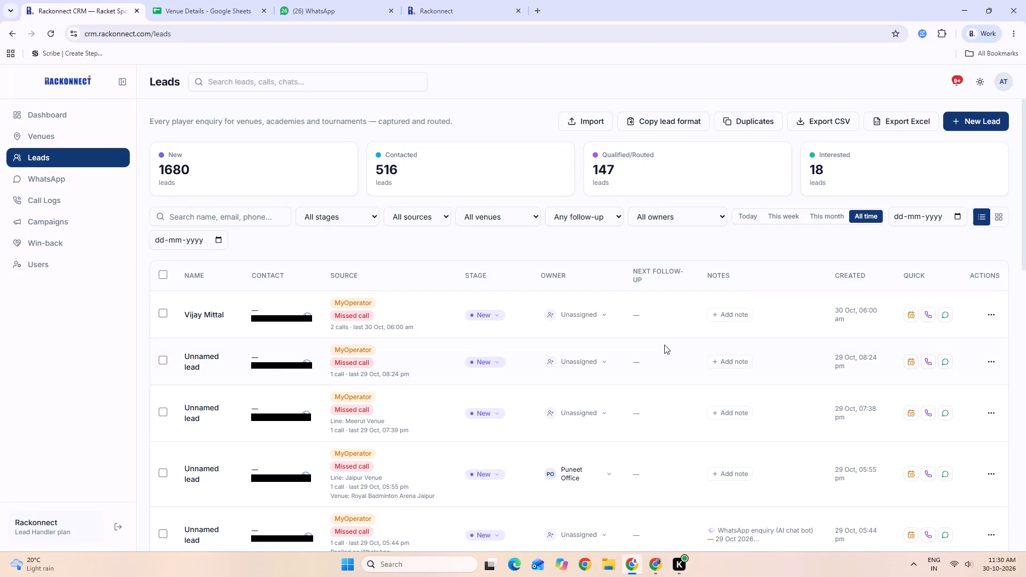
Look through the first page of all-time leads again, down to the 28 Oct enquiries, examining their source, stage, owner and notes.
scroll(665, 347, down, 17)
scroll(665, 347, down, 4)
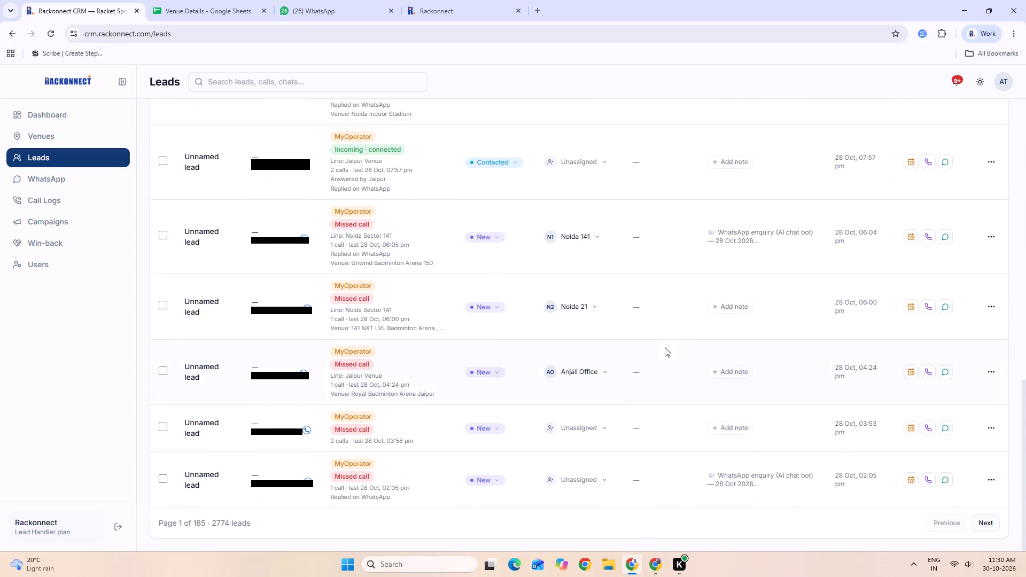
scroll(665, 347, up, 17)
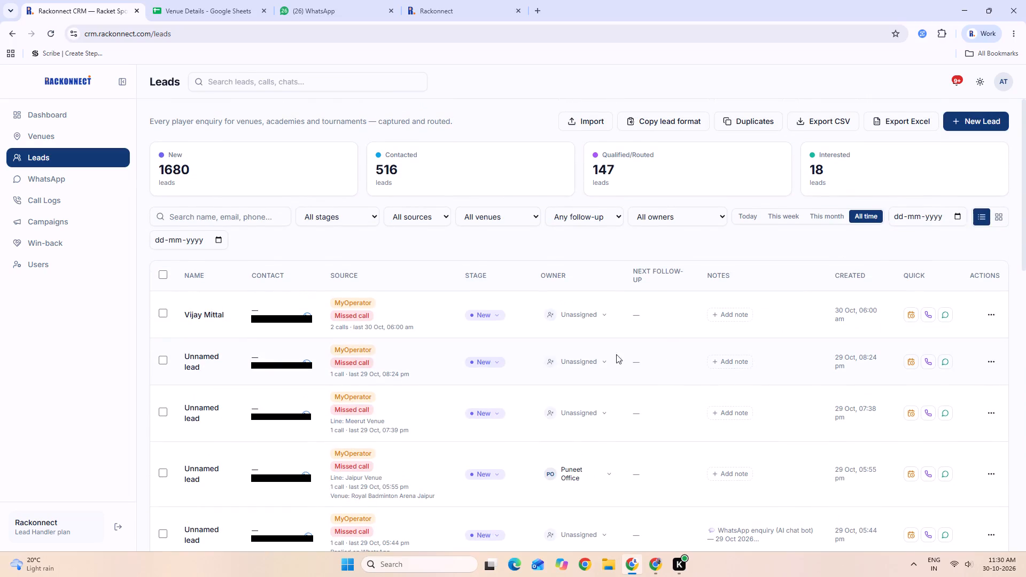
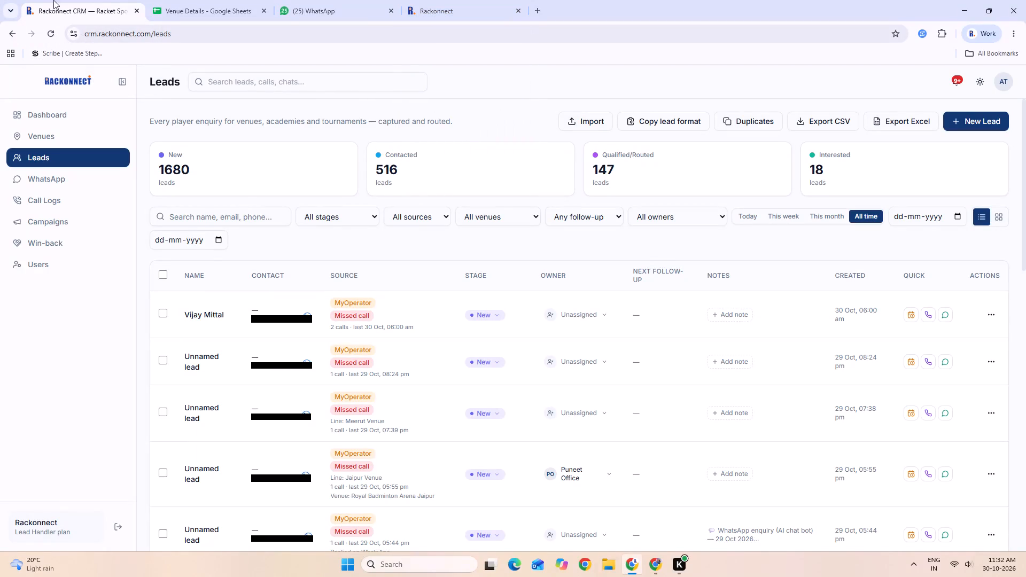
Log a call activity with the text "not answering" on the newest missed-call lead, created 30 Oct at 06:00 am.
scroll(562, 383, down, 2)
scroll(562, 383, up, 3)
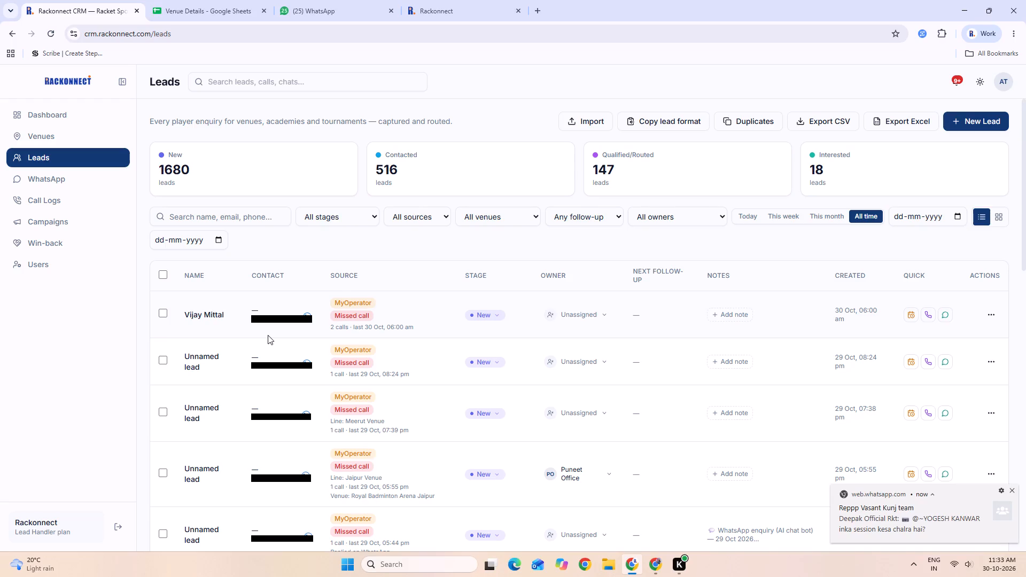
click(995, 315)
click(921, 332)
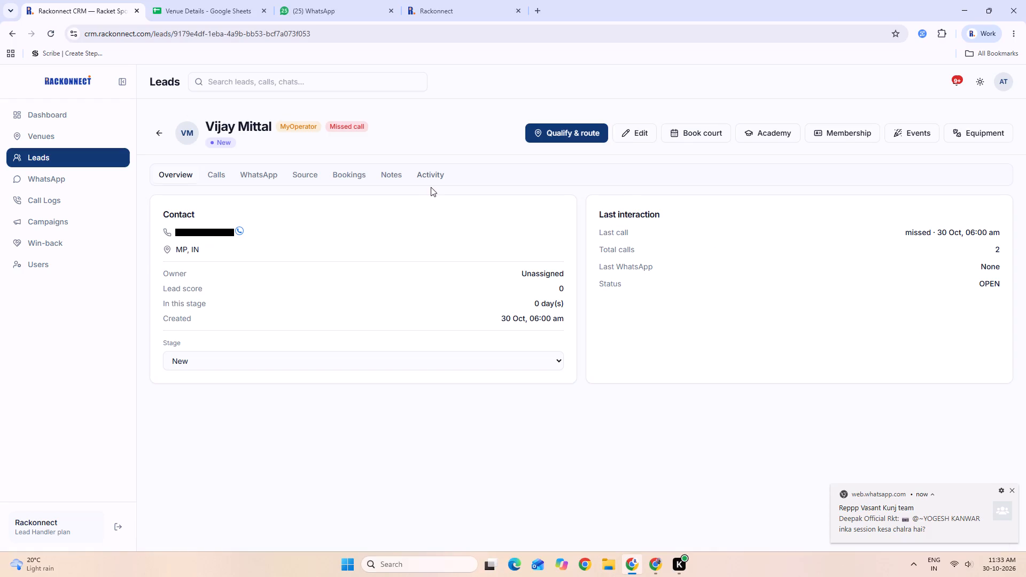
click(432, 175)
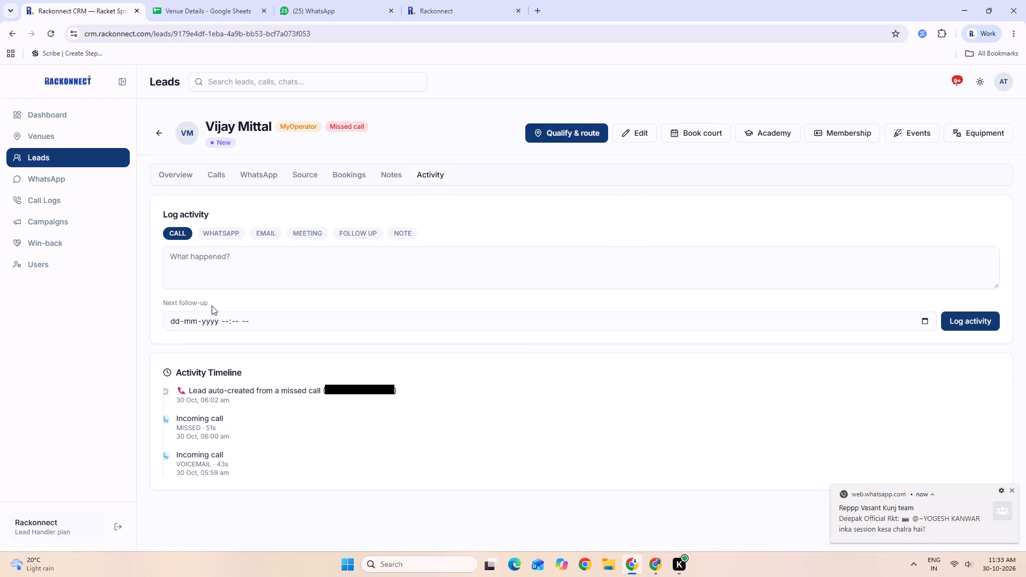
click(203, 258)
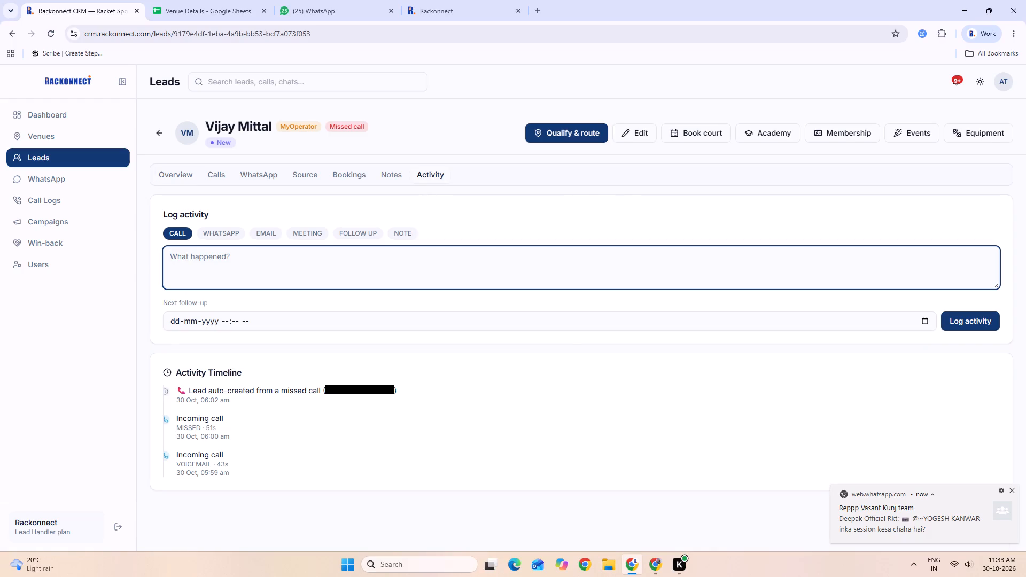
text(not answering)
key(space)
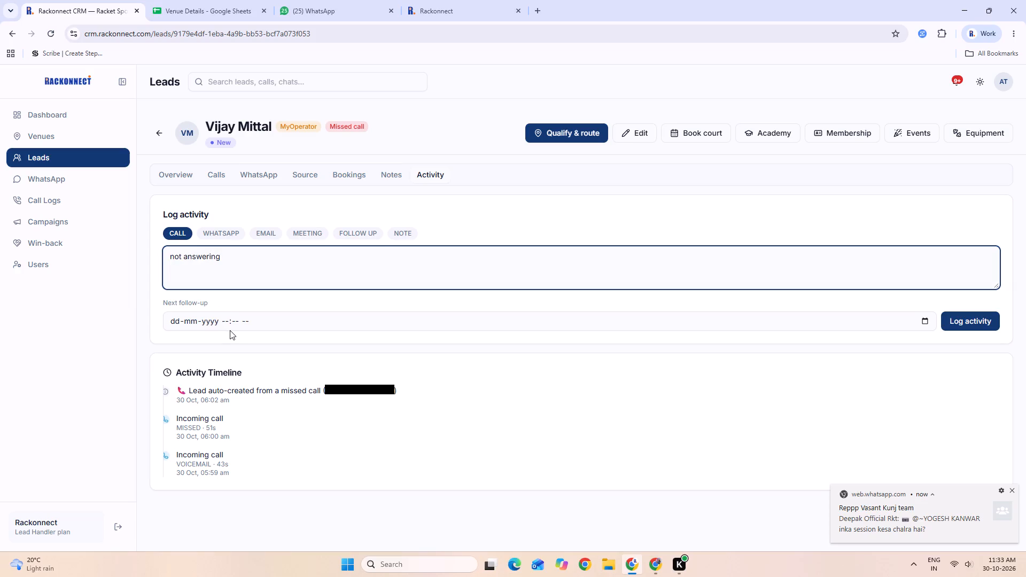
click(962, 325)
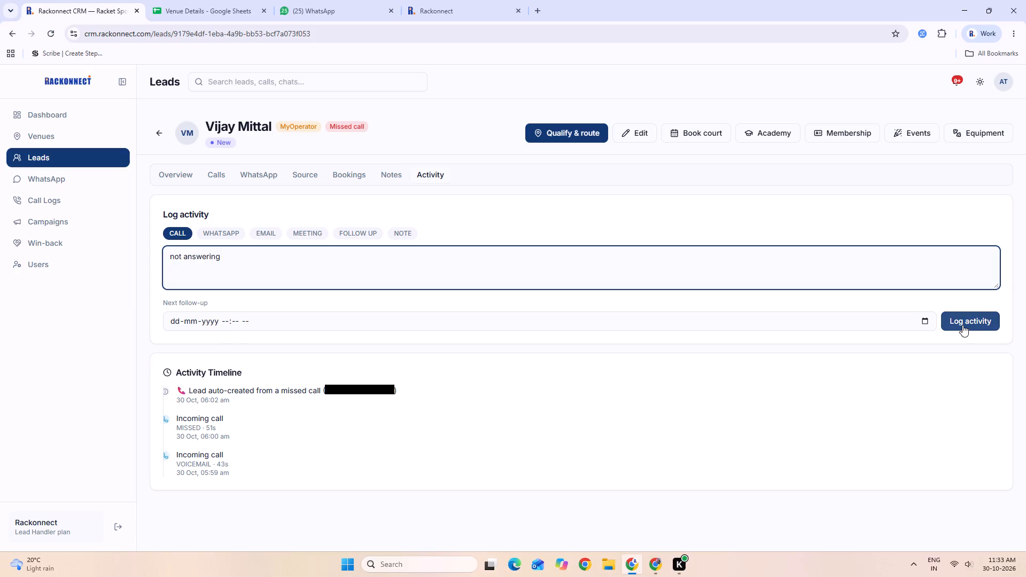
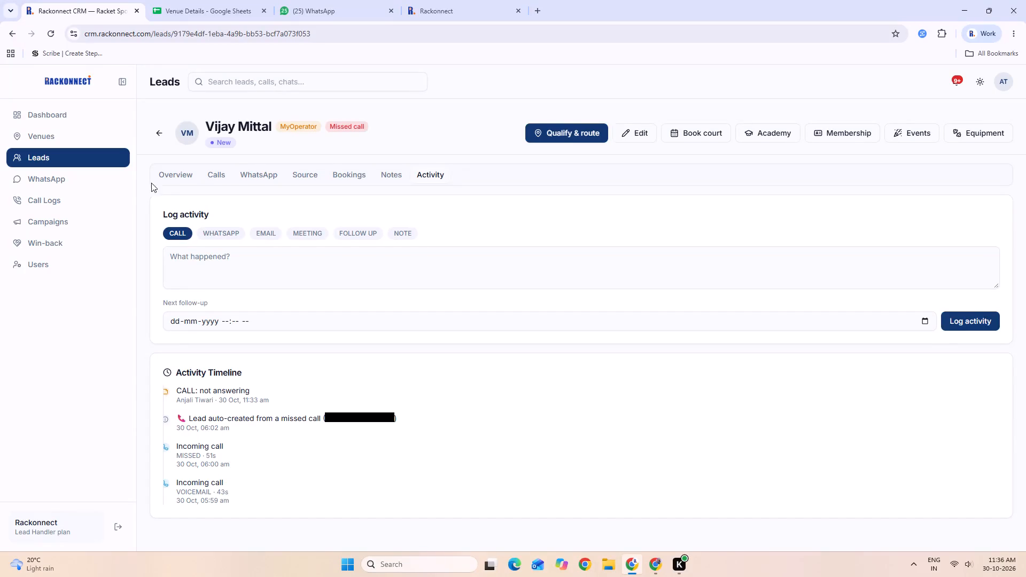
Return to the leads list and set the stage of the newest lead, created 30 Oct at 06:00 am, to Contacted.
click(153, 132)
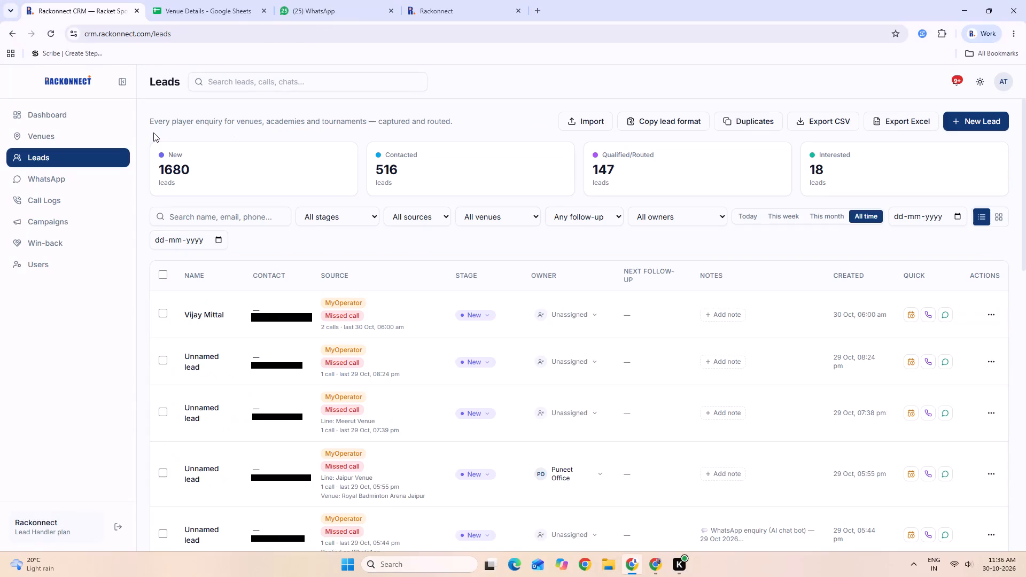
click(483, 311)
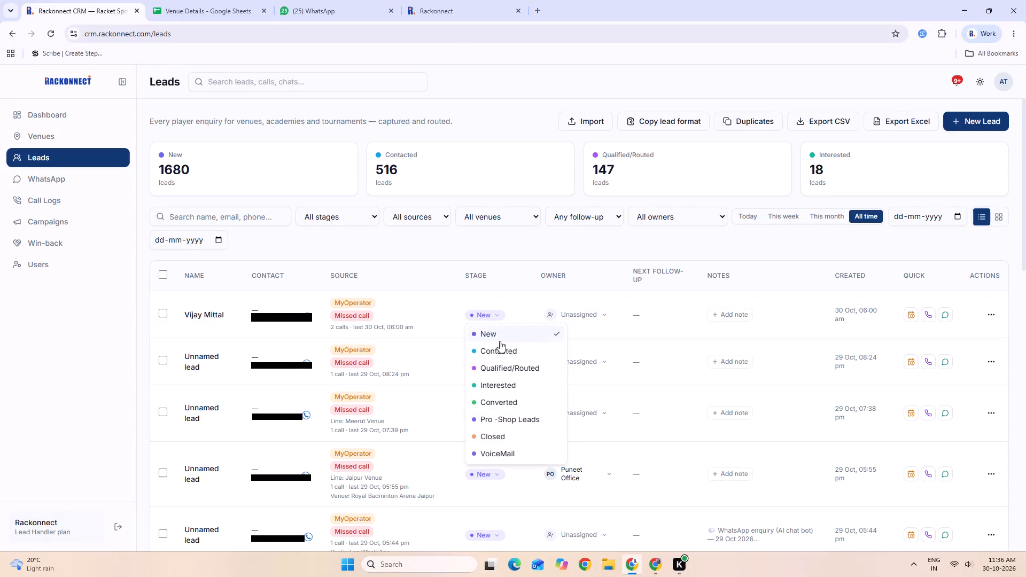
click(499, 349)
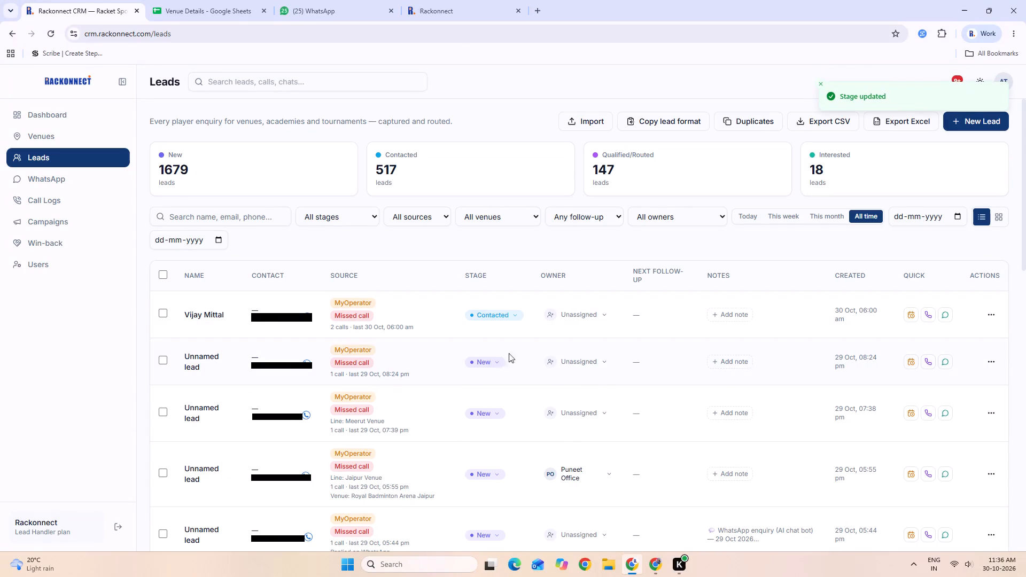
Add and save the note "not answering" on the lead created 30 Oct at 06:00 am.
double_click(714, 318)
click(439, 280)
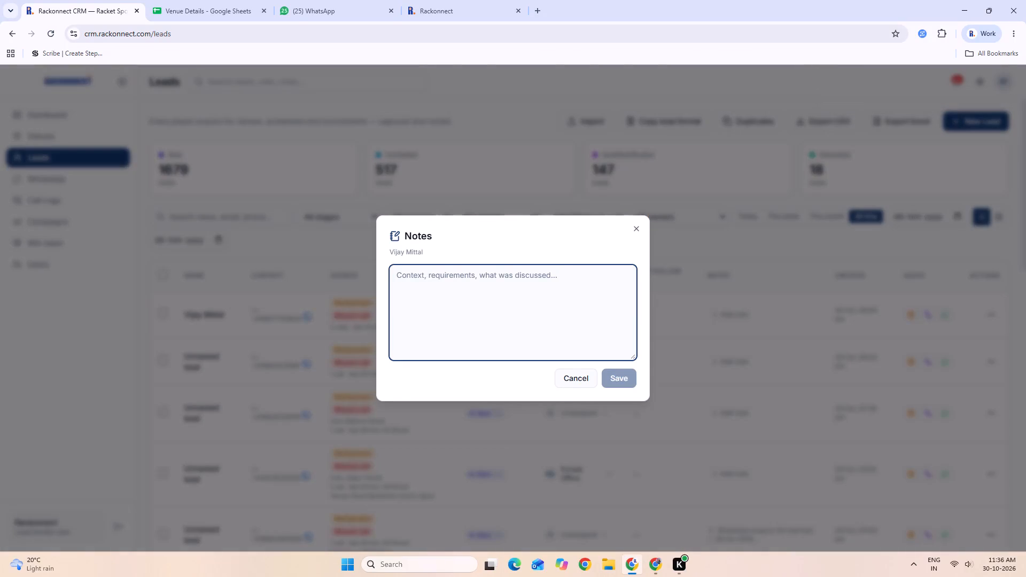
text(not answerong)
key(space)
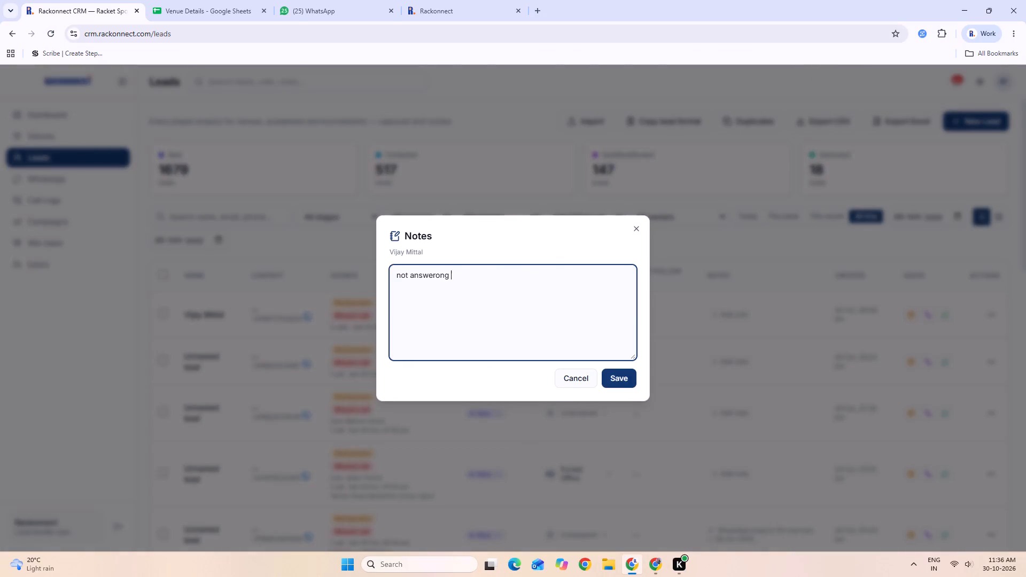
key(BackSpace)
key(BackSpace)
key(BackSpace)
key(BackSpace)
text(ing)
key(space)
click(621, 382)
click(691, 417)
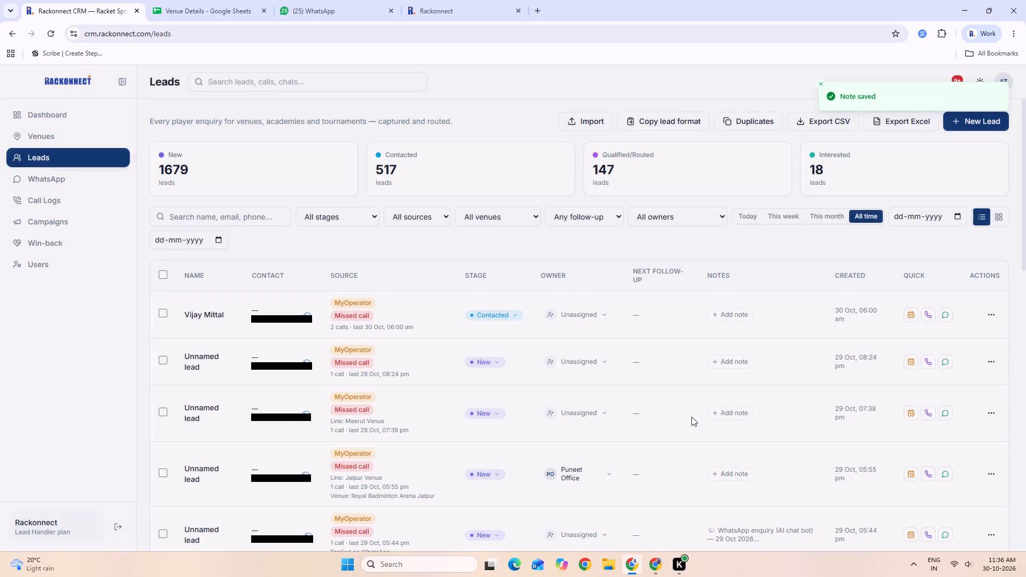
scroll(615, 386, down, 2)
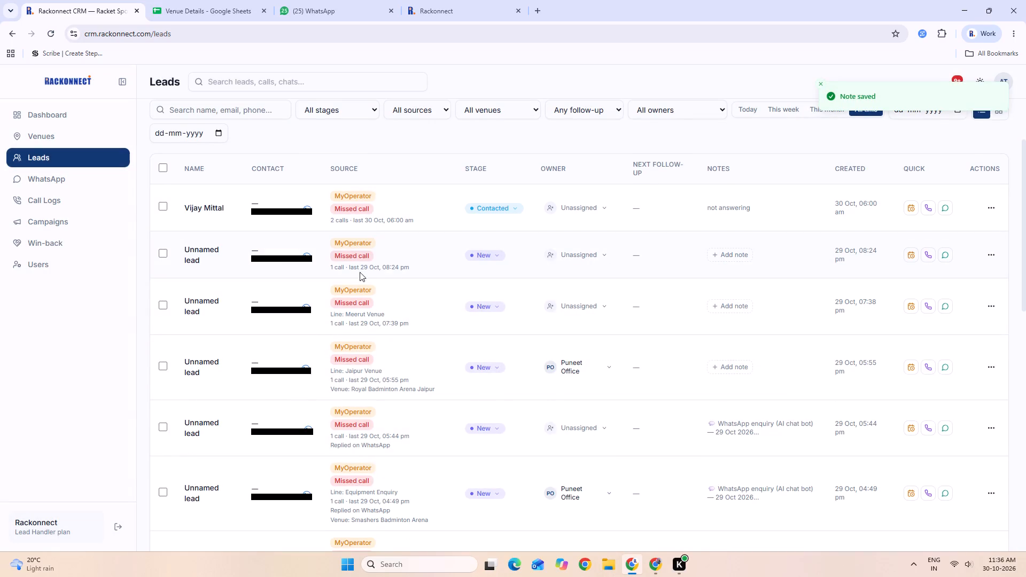
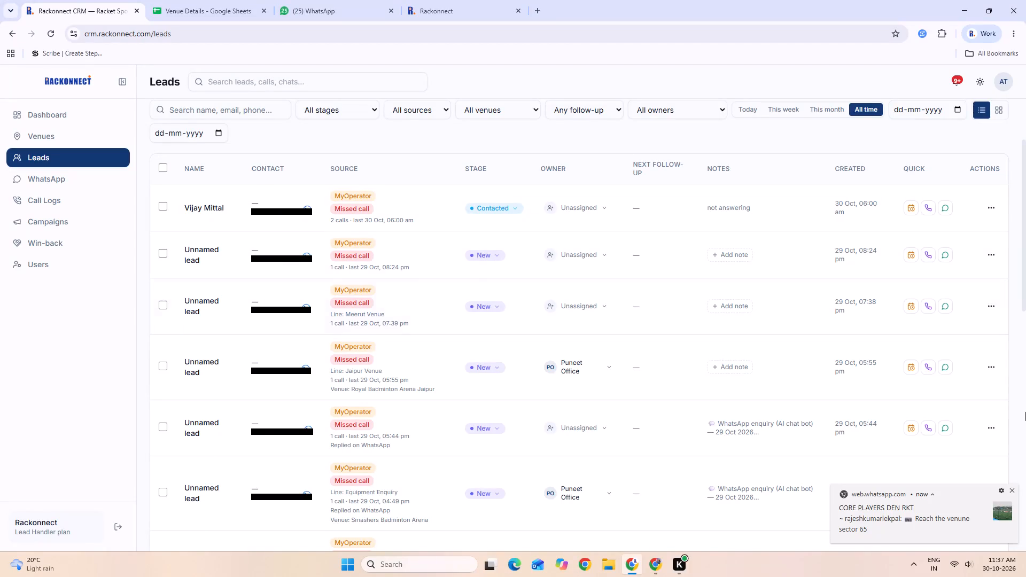
Examine the activity timeline of the missed-call lead created 29 Oct at 08:24 pm, returning to the leads list.
click(1013, 493)
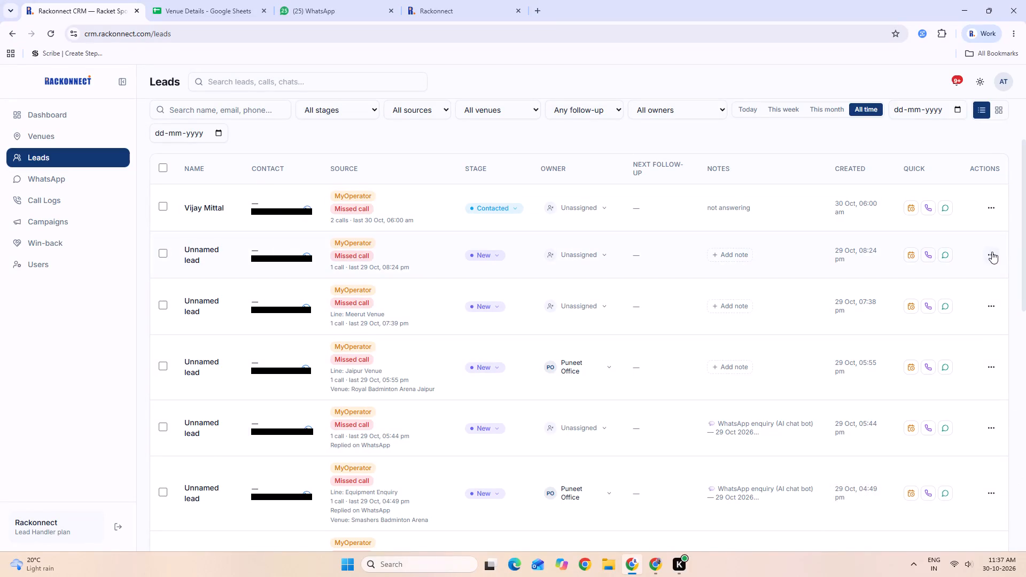
click(991, 252)
click(955, 276)
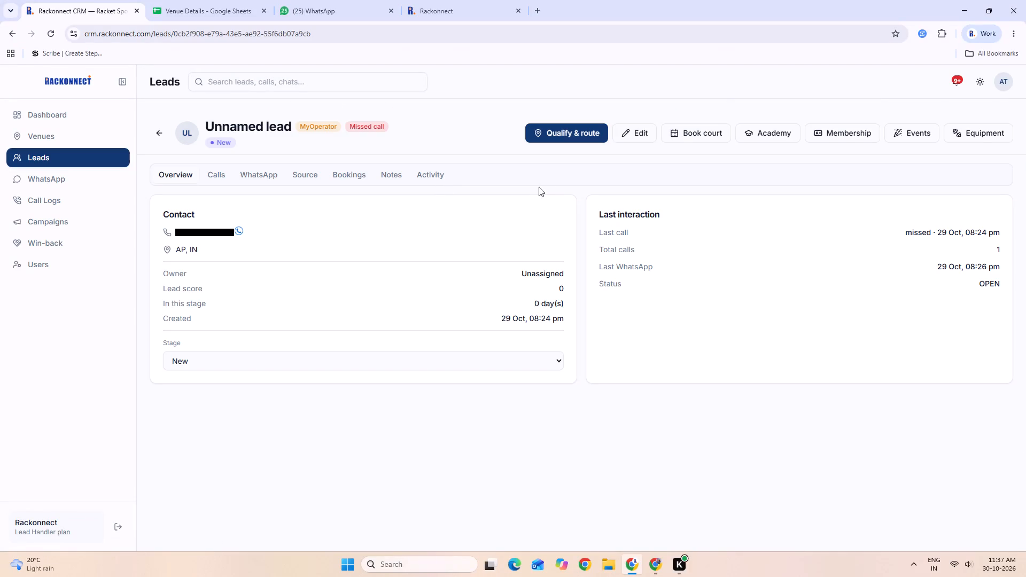
click(428, 174)
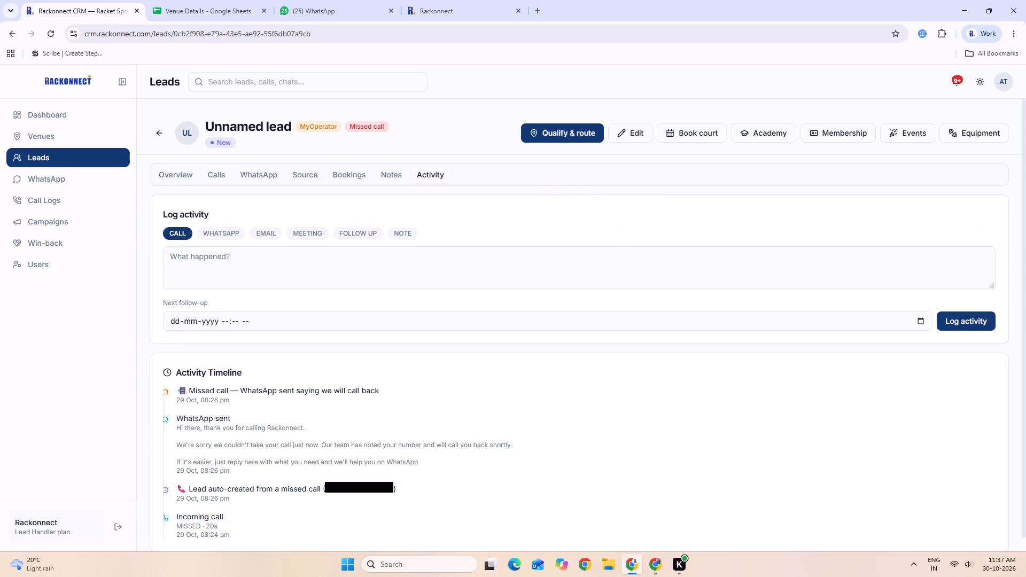
click(200, 258)
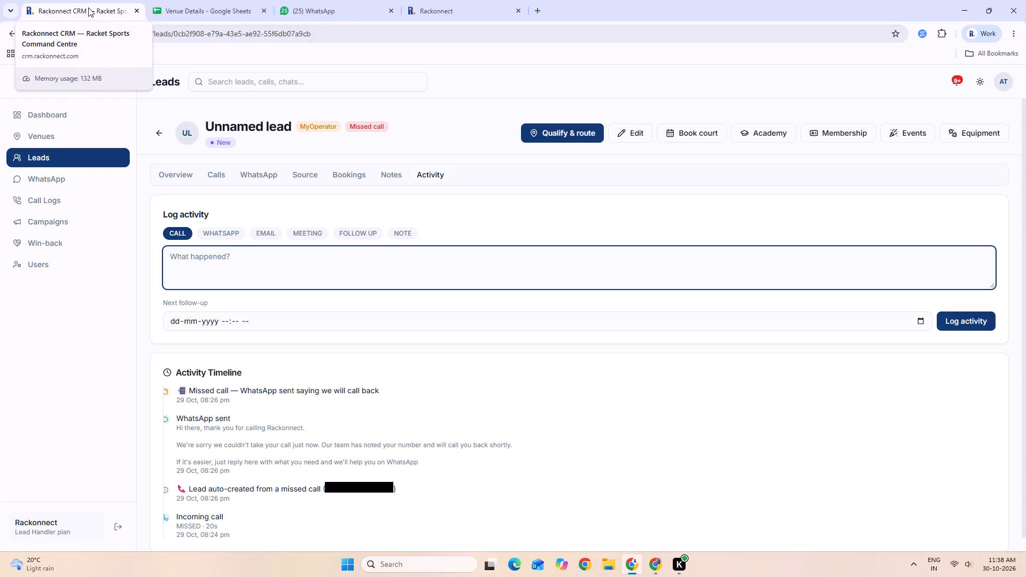
click(205, 255)
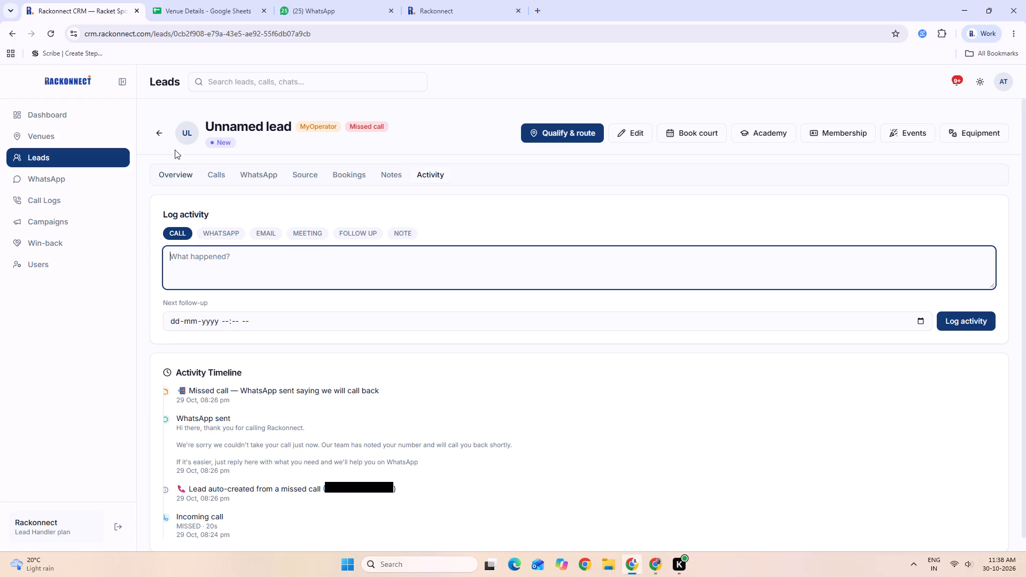
click(159, 132)
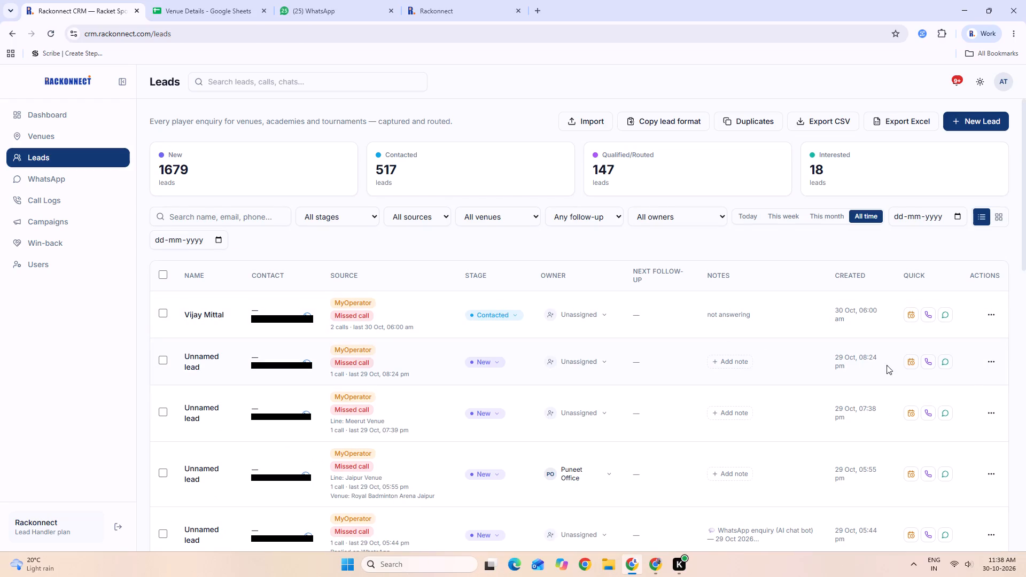
Edit the lead created 29 Oct at 08:24 pm, setting its campaign to "pay and play".
click(989, 364)
click(924, 398)
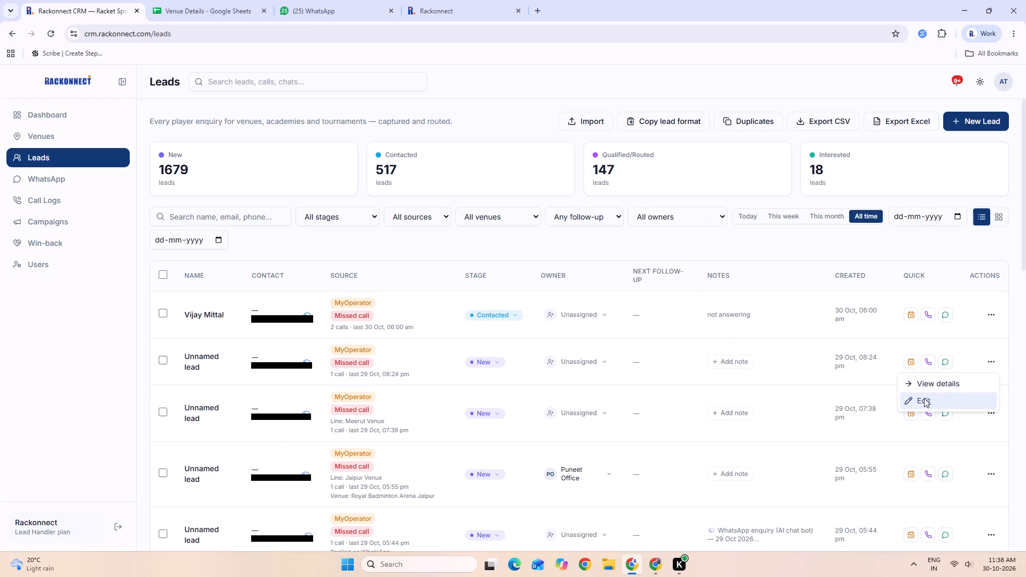
click(533, 259)
click(586, 304)
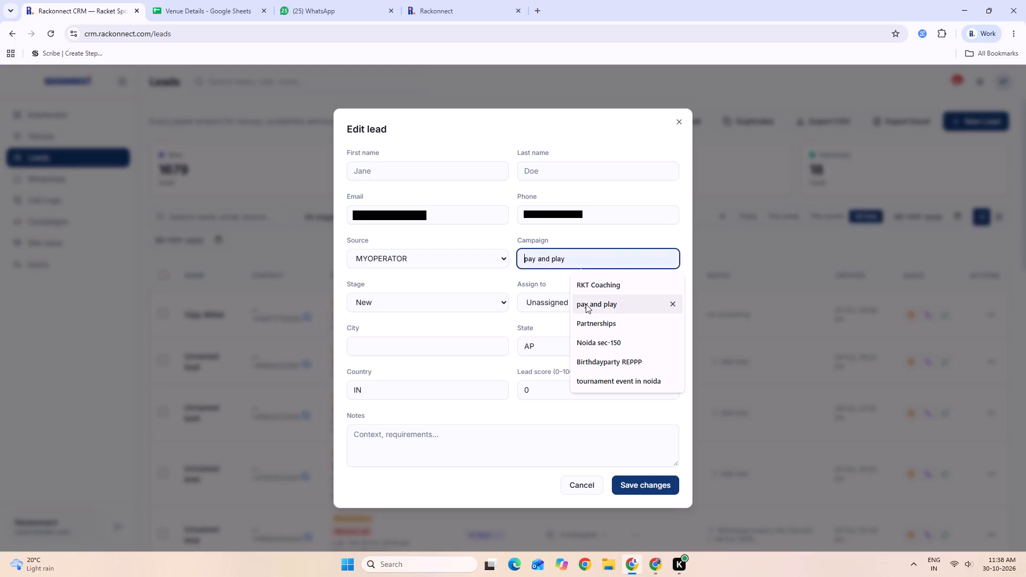
Set the open lead's campaign to "pay and play" and assign it to the first Anjali among the assignees.
click(586, 304)
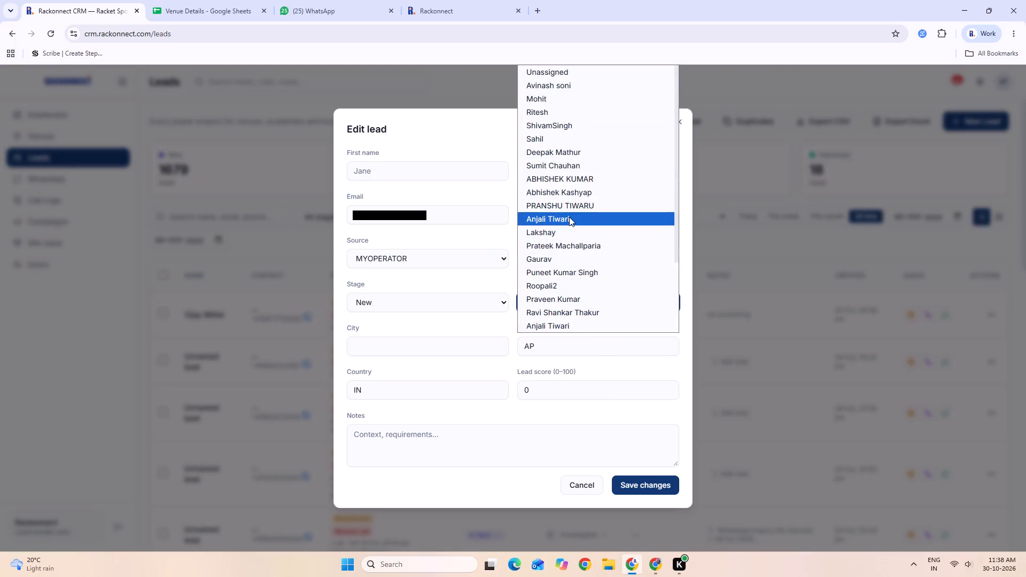
click(569, 217)
Enter the note "equipement query resolved" on the lead and save the changes.
click(411, 432)
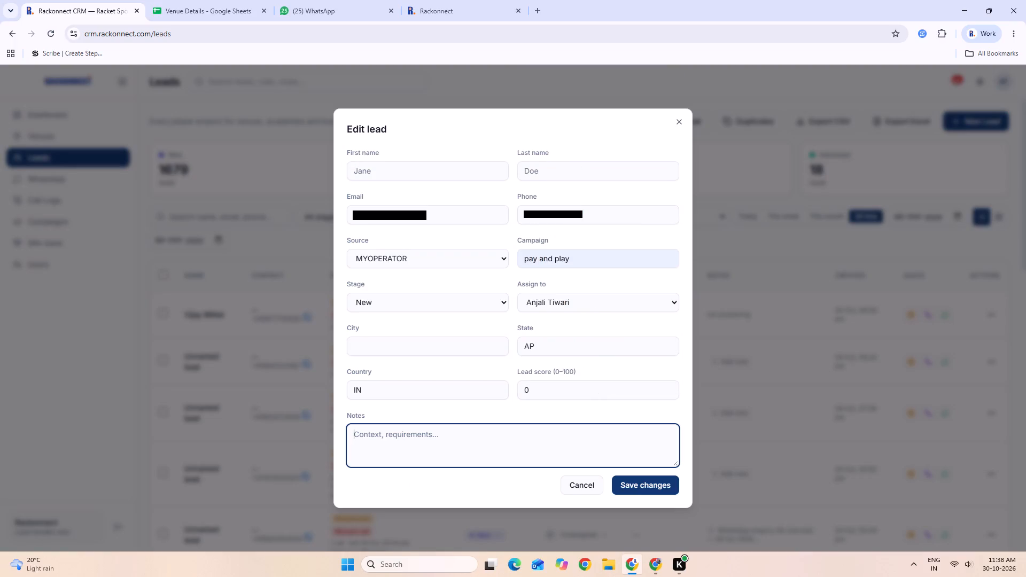
text(eq)
key(u)
key(i)
text(pement)
key(space)
text(que)
text(ry)
key(space)
text(reso)
text(lved)
key(space)
click(650, 488)
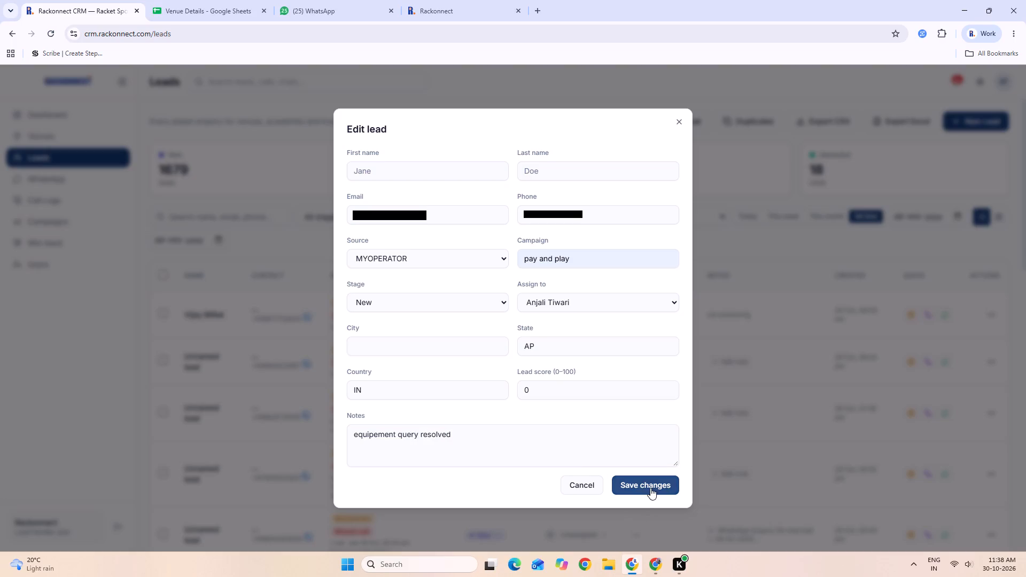
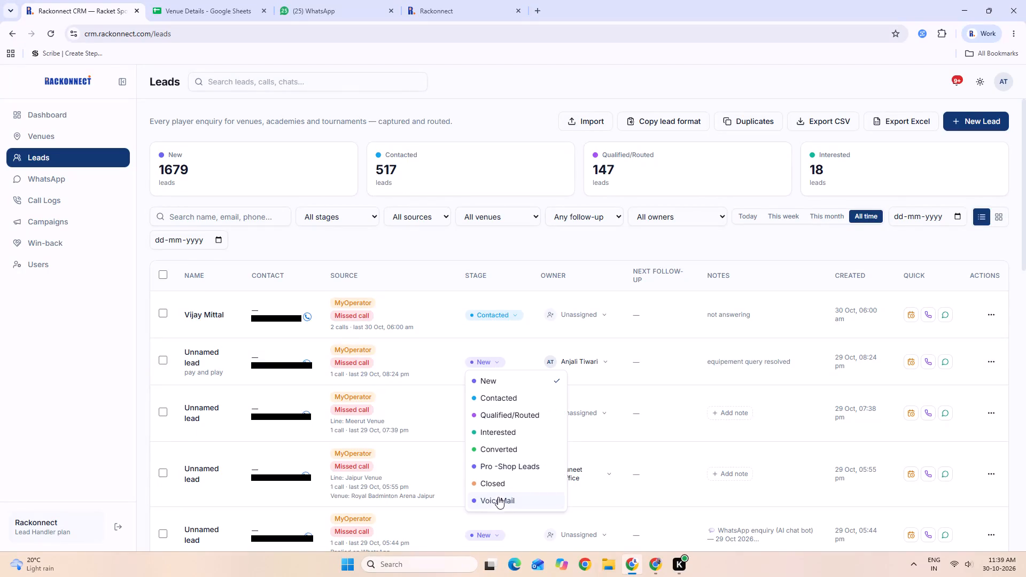
Set the stage of the unnamed "pay and play" lead to Closed.
click(499, 486)
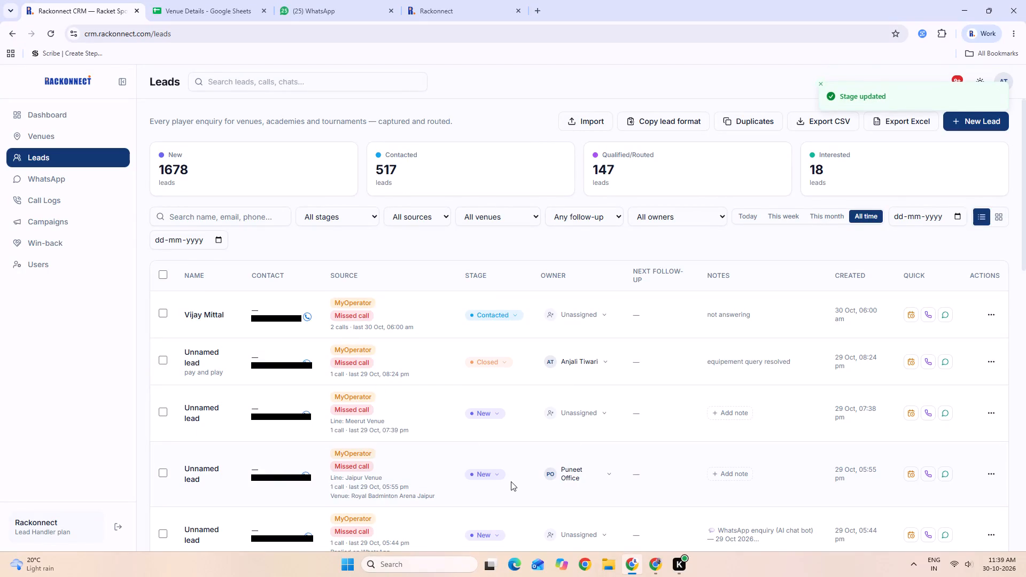
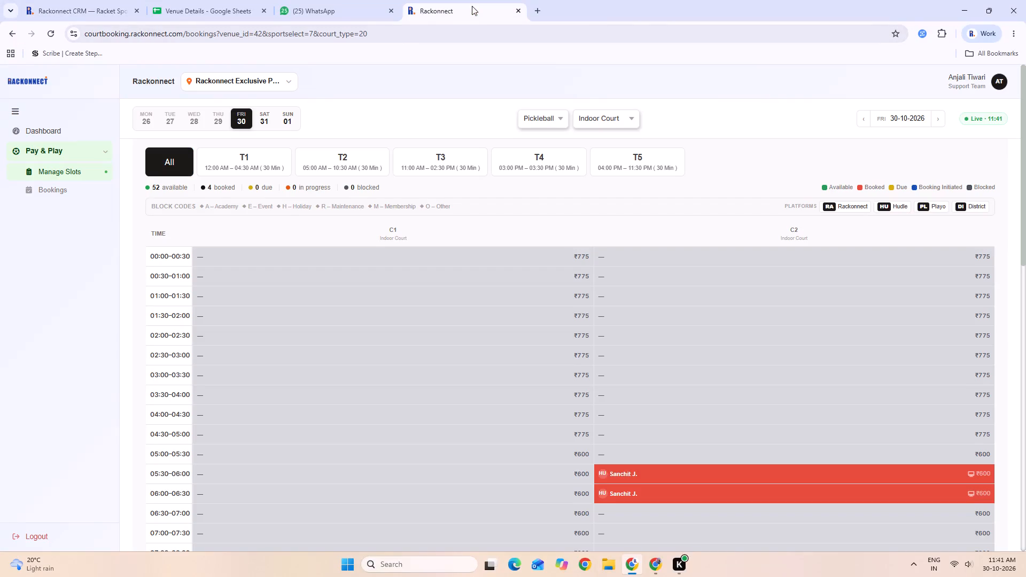
Switch the slot schedule to Rackonnect Smashers Badminton Arena and examine its court availability and slot prices for 30-10-2026.
click(281, 74)
scroll(276, 199, down, 2)
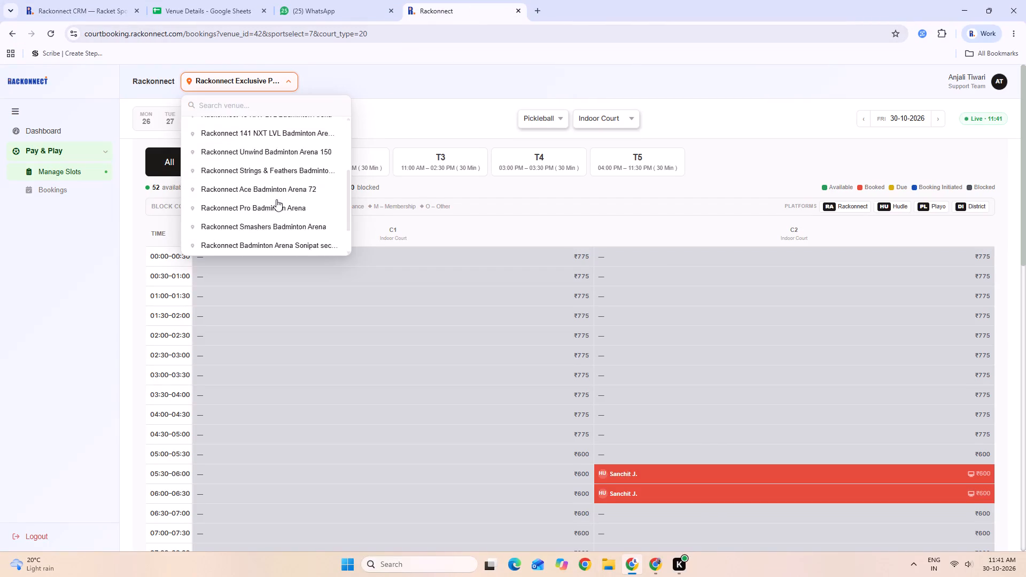
scroll(276, 199, down, 1)
click(263, 185)
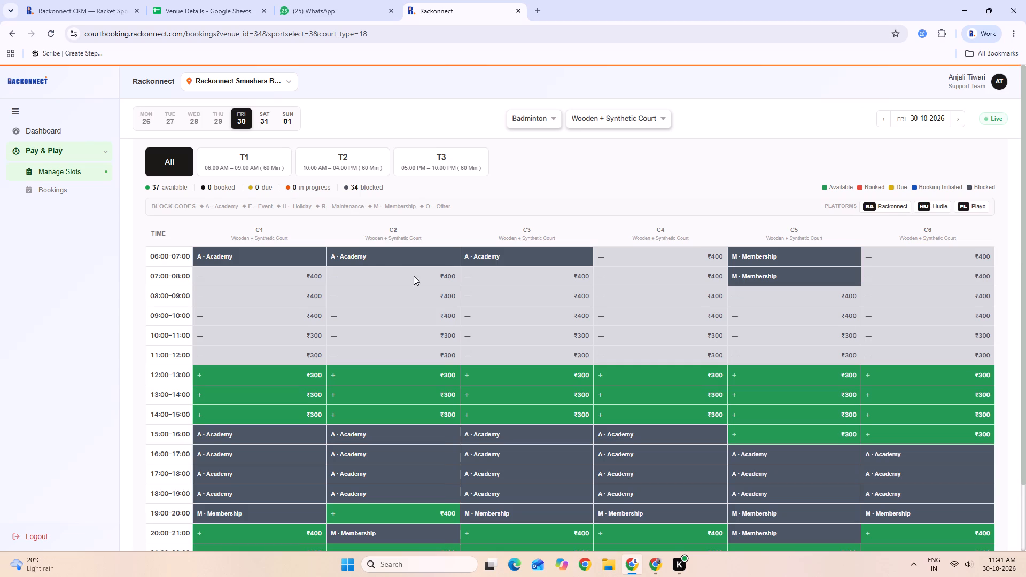
scroll(440, 311, down, 7)
scroll(440, 311, up, 5)
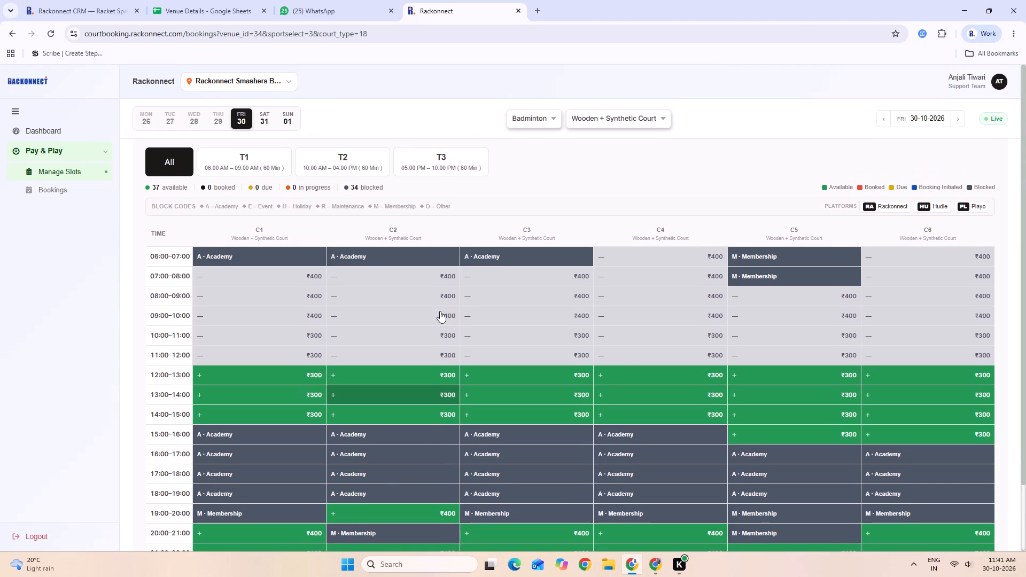
scroll(440, 311, up, 3)
scroll(487, 313, down, 2)
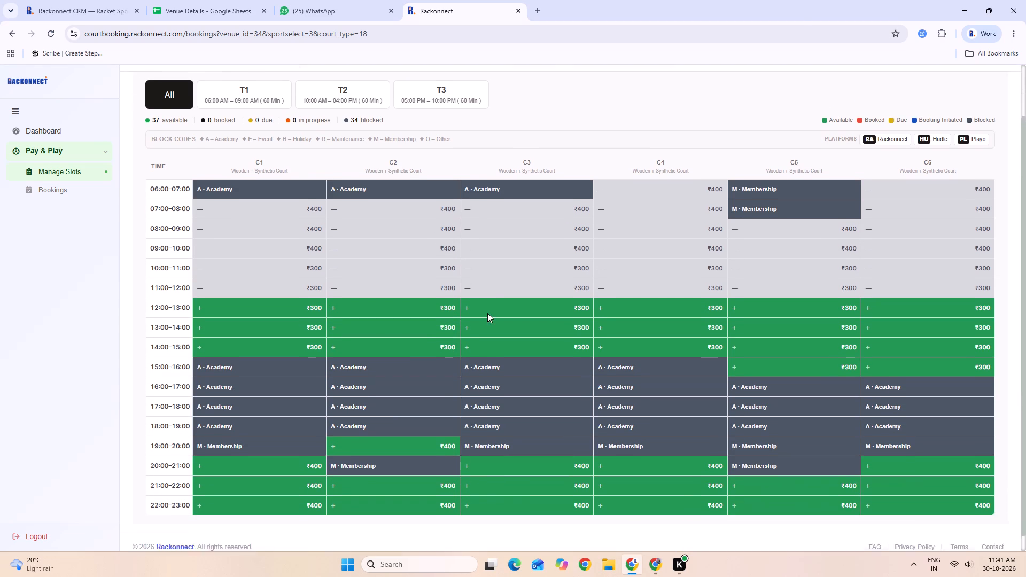
scroll(487, 313, down, 2)
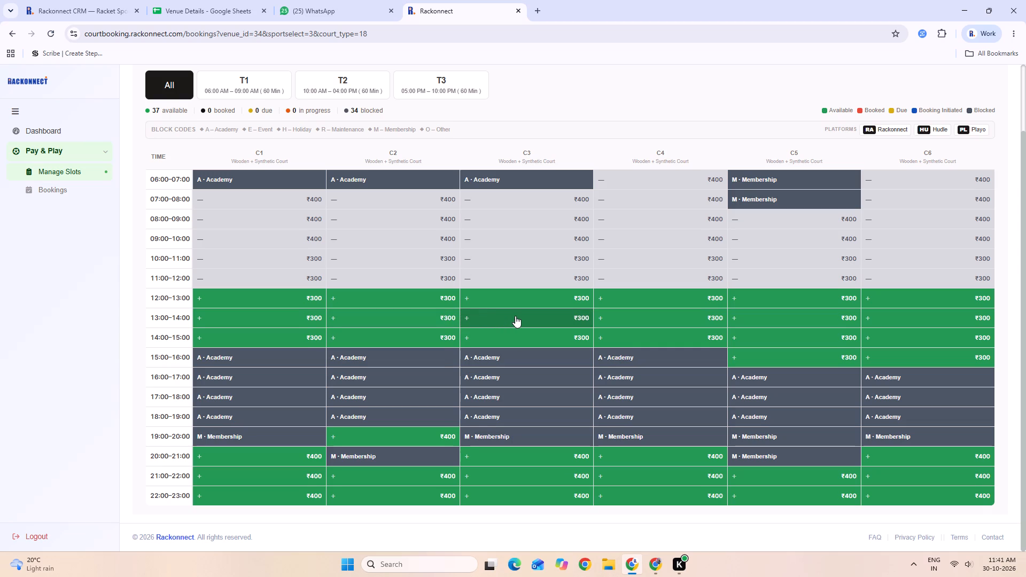
scroll(515, 316, up, 4)
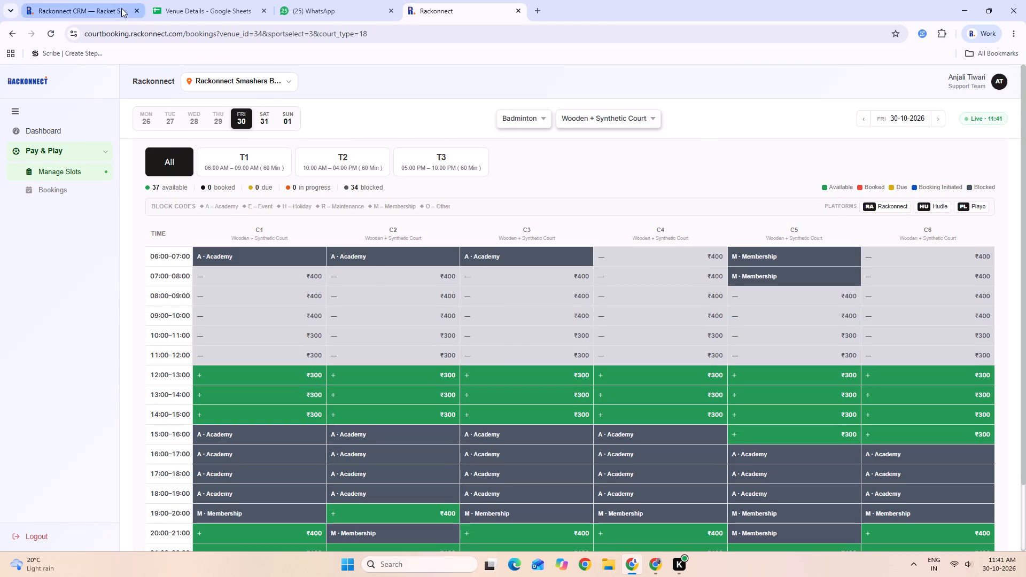
scroll(595, 376, down, 3)
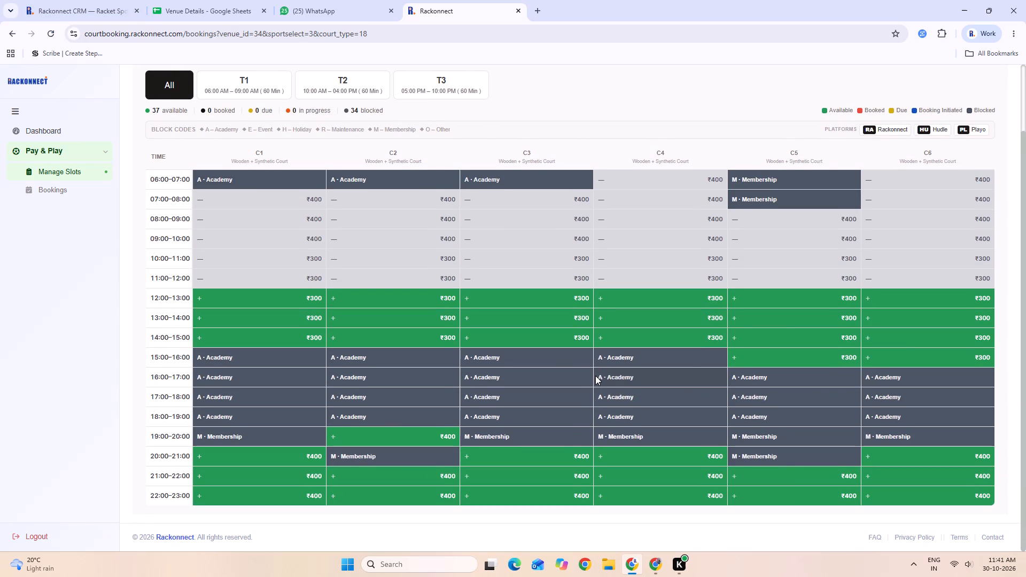
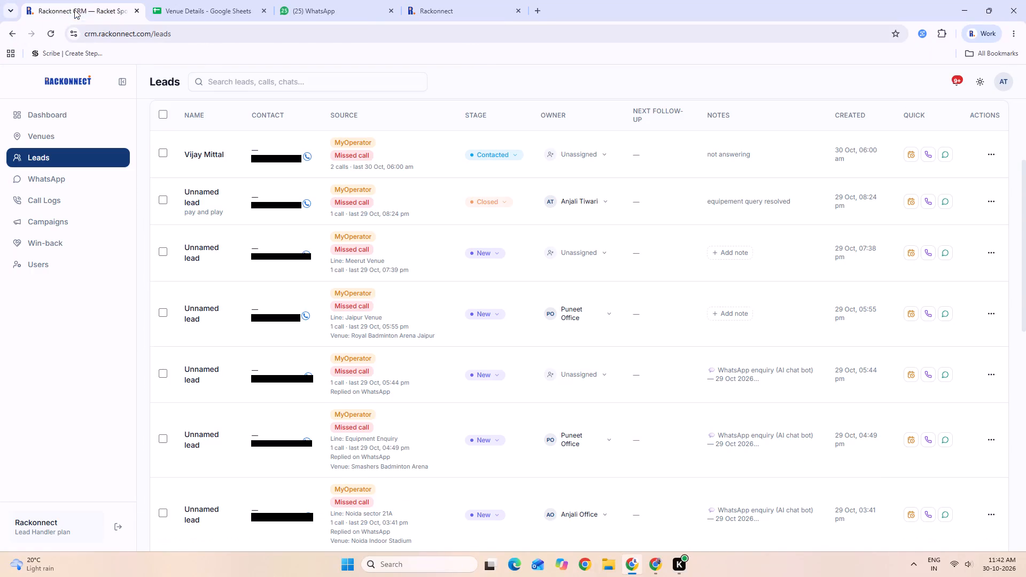
Log a call on the Meerut Venue lead: "he want play 3 to 4days for experience and also he want membership plan in meerut after 4days call back".
click(988, 255)
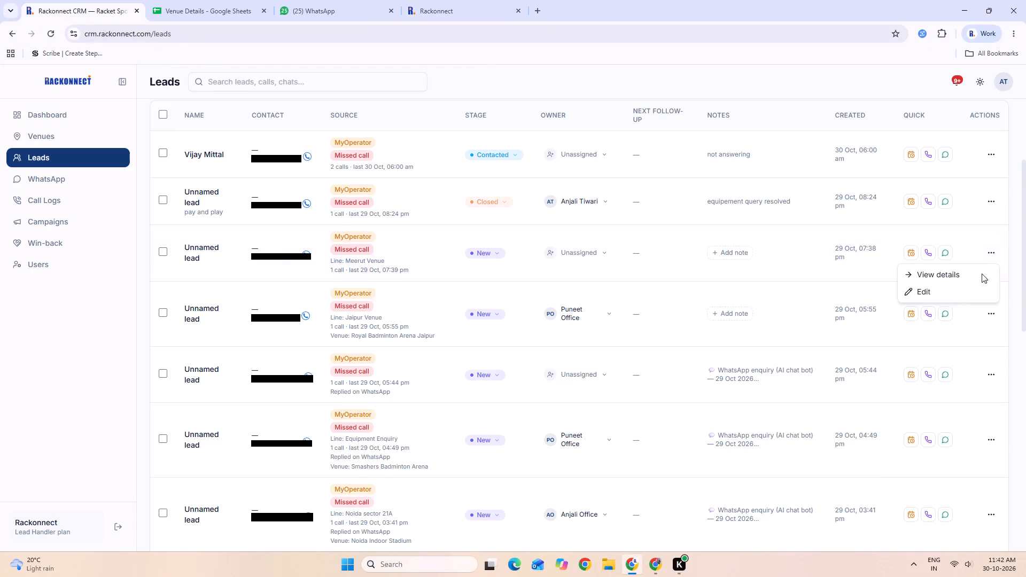
click(954, 275)
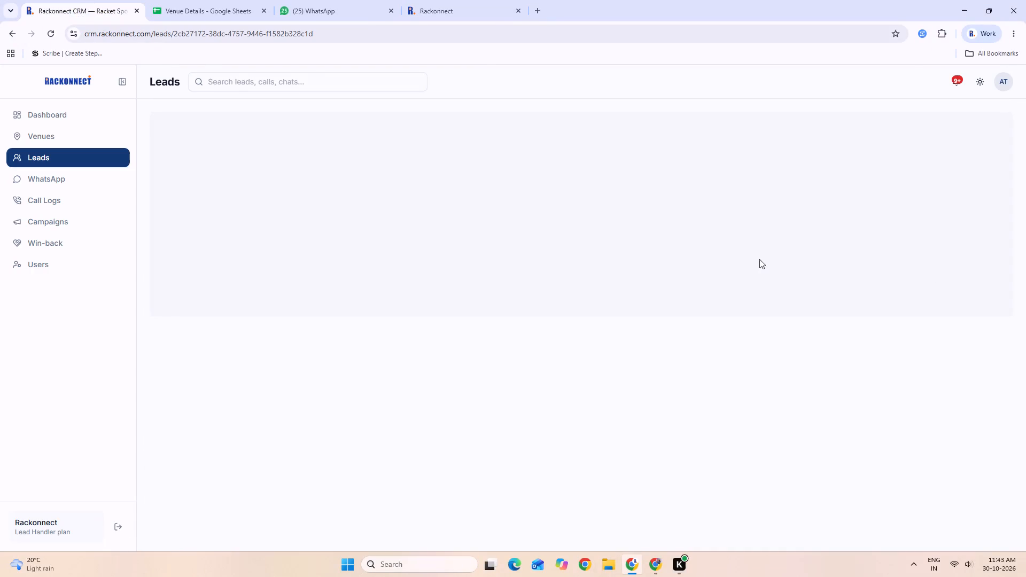
click(437, 176)
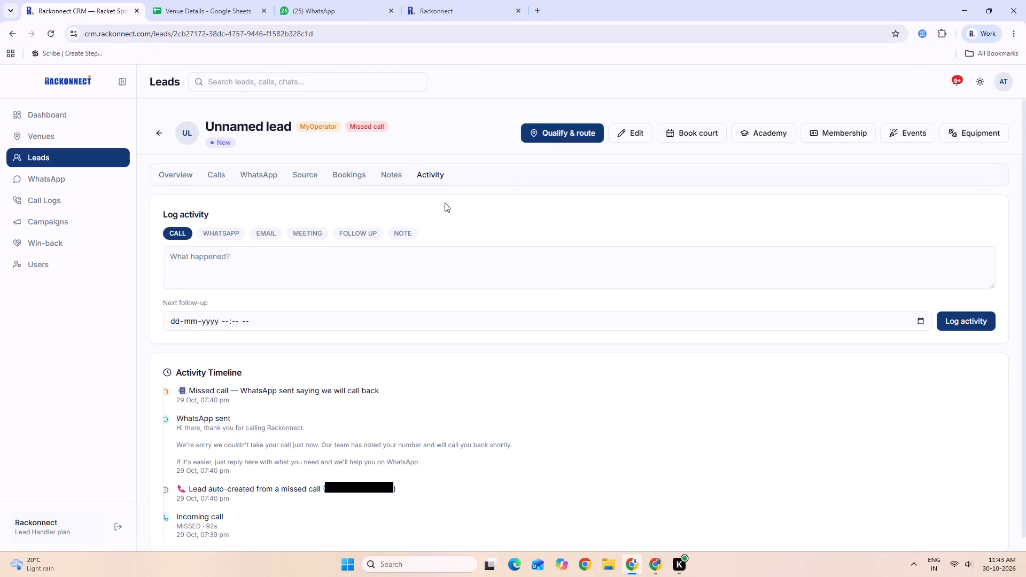
click(235, 256)
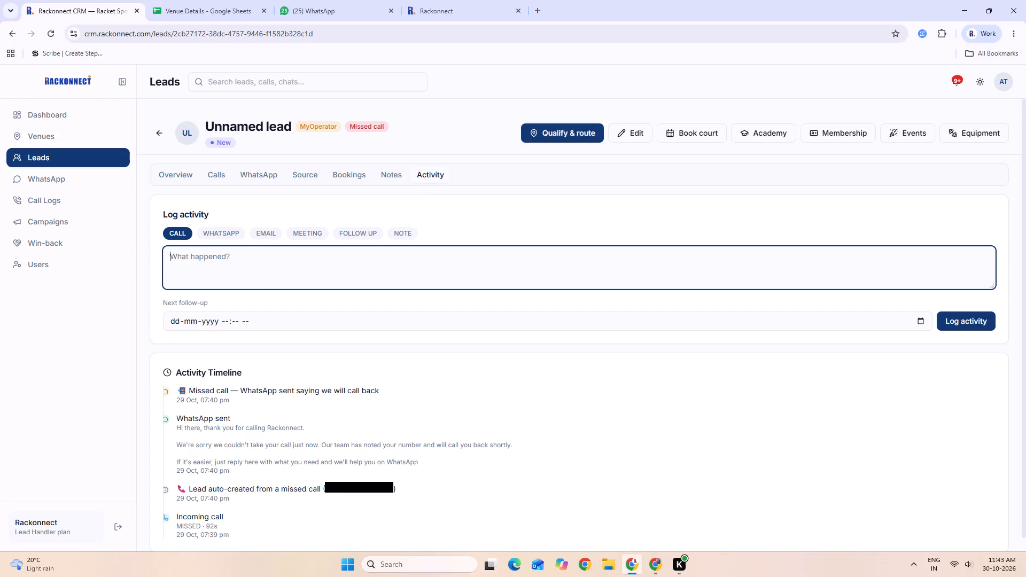
text(he want)
key(space)
key(p)
text(lay)
key(space)
text(3 to 4days)
key(space)
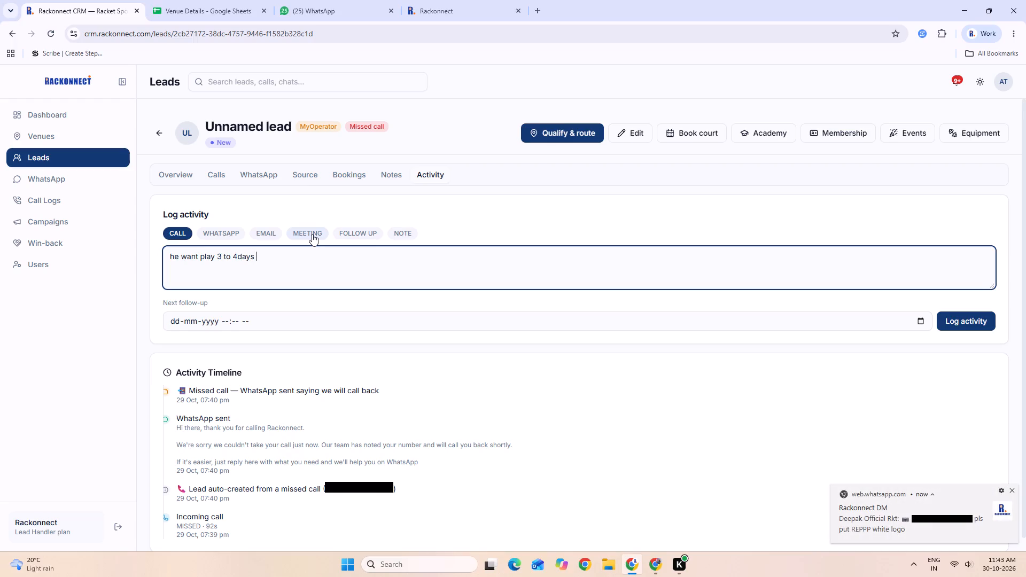
text(for)
key(space)
text(ex)
text(perience)
key(space)
text(and)
key(space)
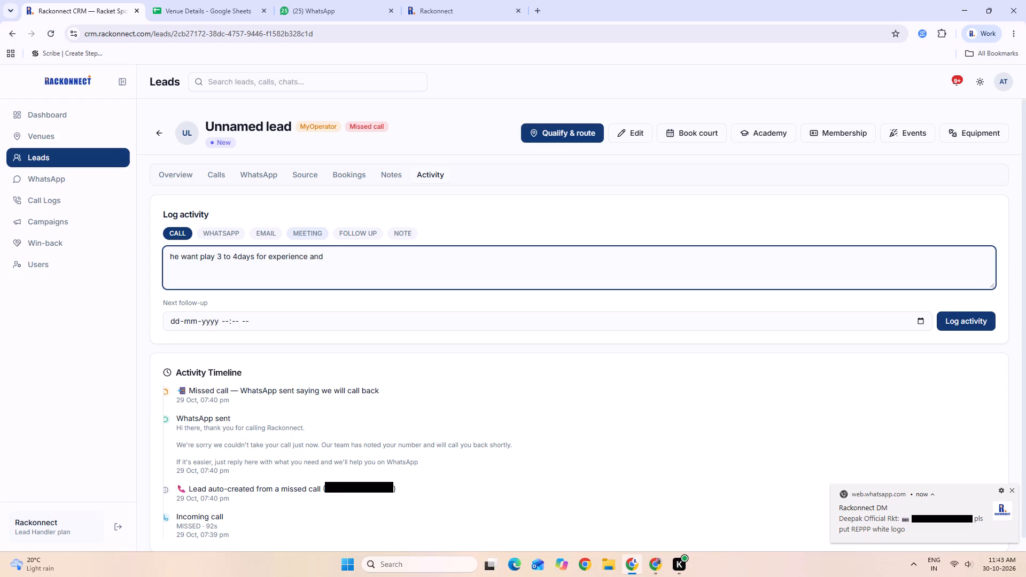
key(a)
text(lso he want)
key(space)
text(membership)
key(space)
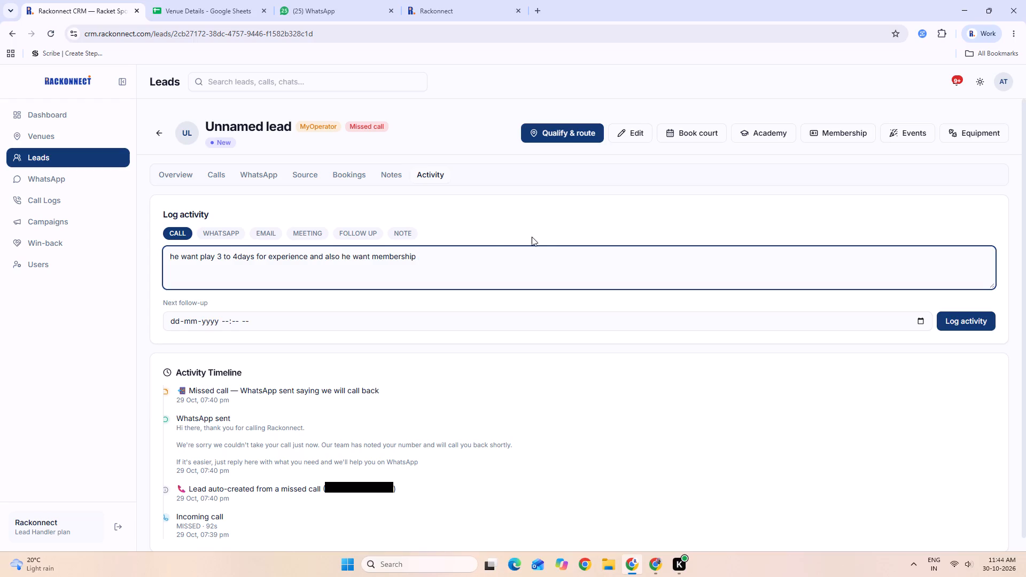
text(plan in meerut)
key(space)
text(after 4days call back)
key(space)
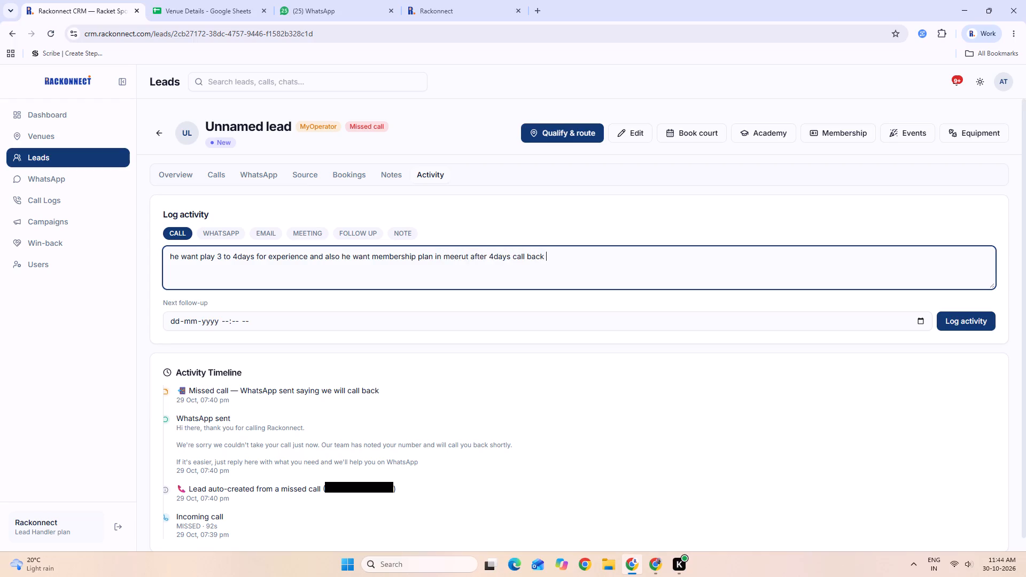
click(963, 315)
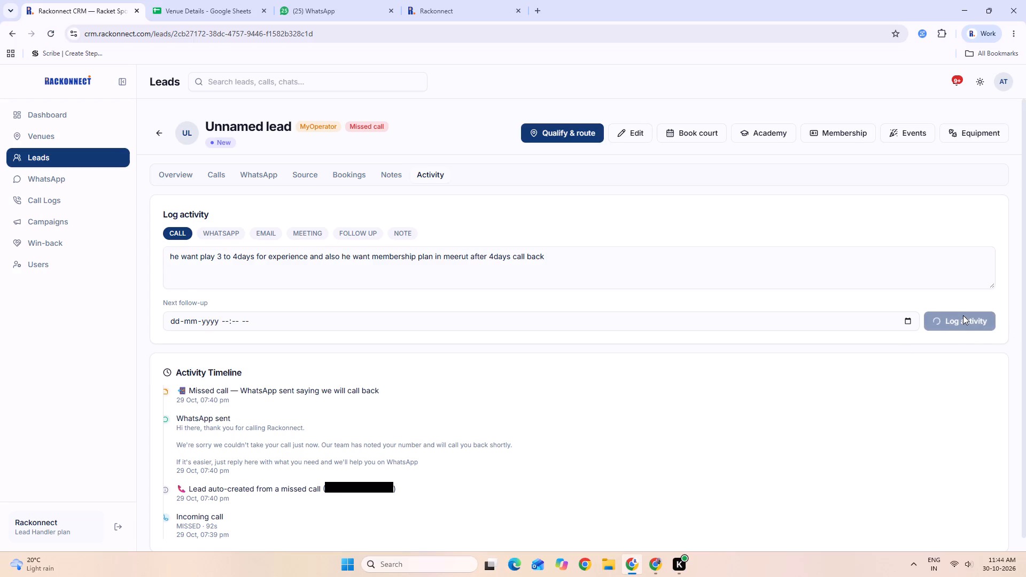
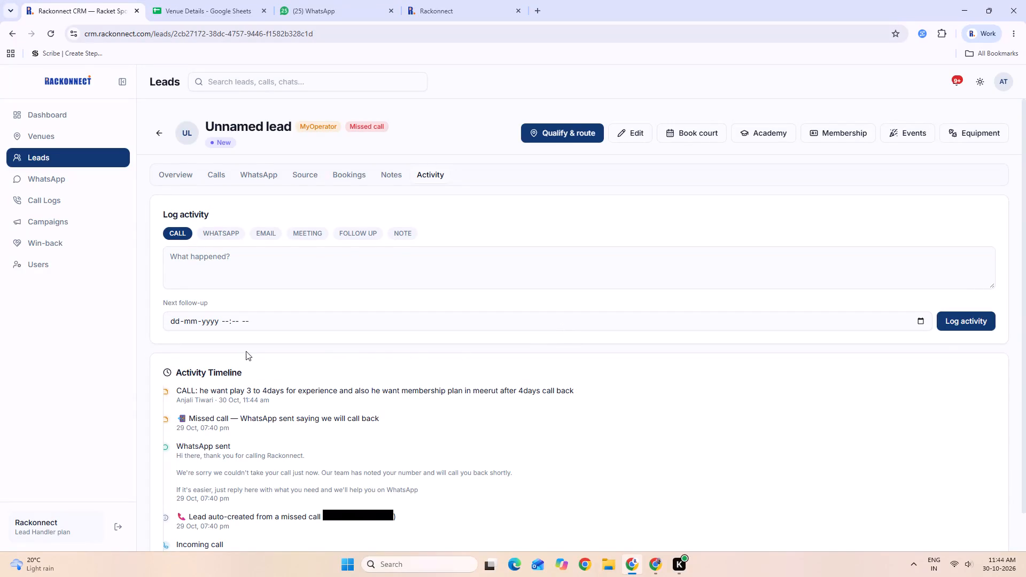
click(917, 324)
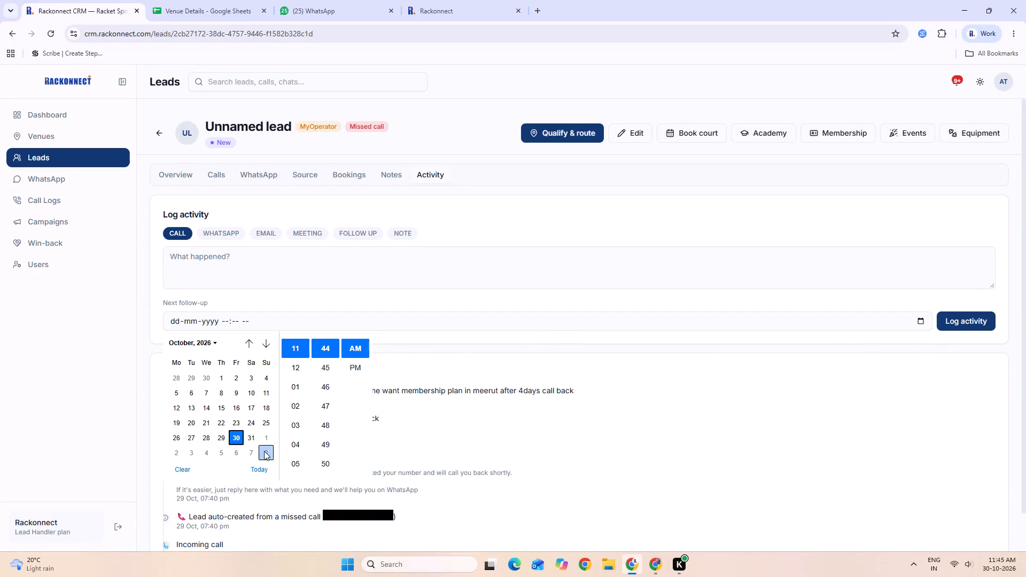
click(203, 455)
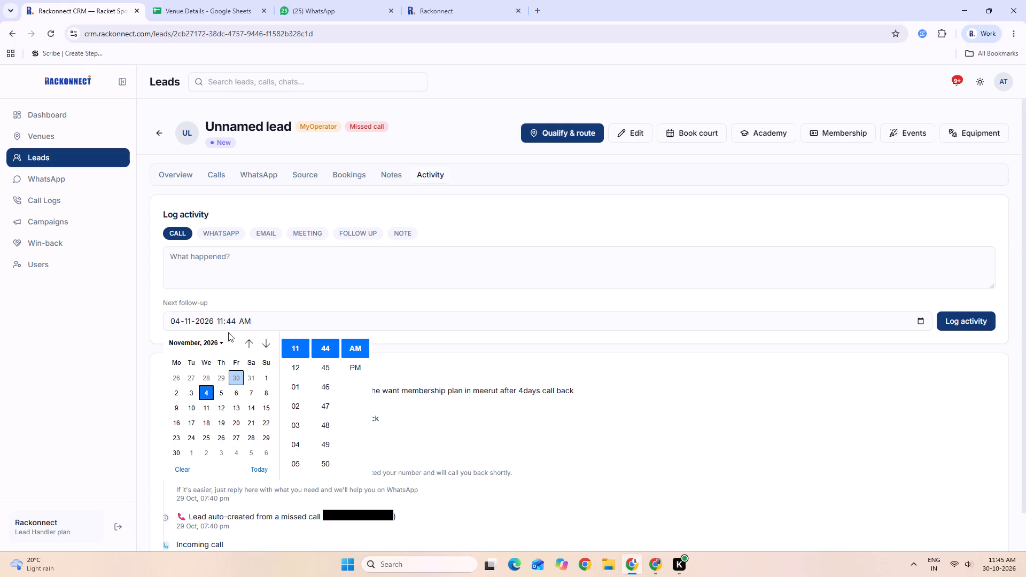
click(949, 320)
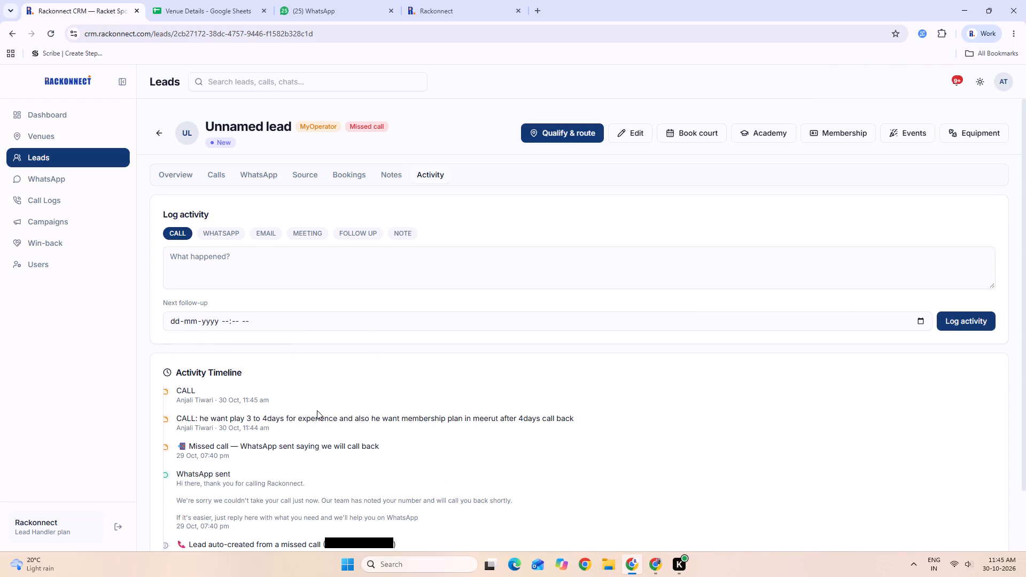
Return to the leads list and change the Meerut Venue lead's stage to Contacted.
click(155, 135)
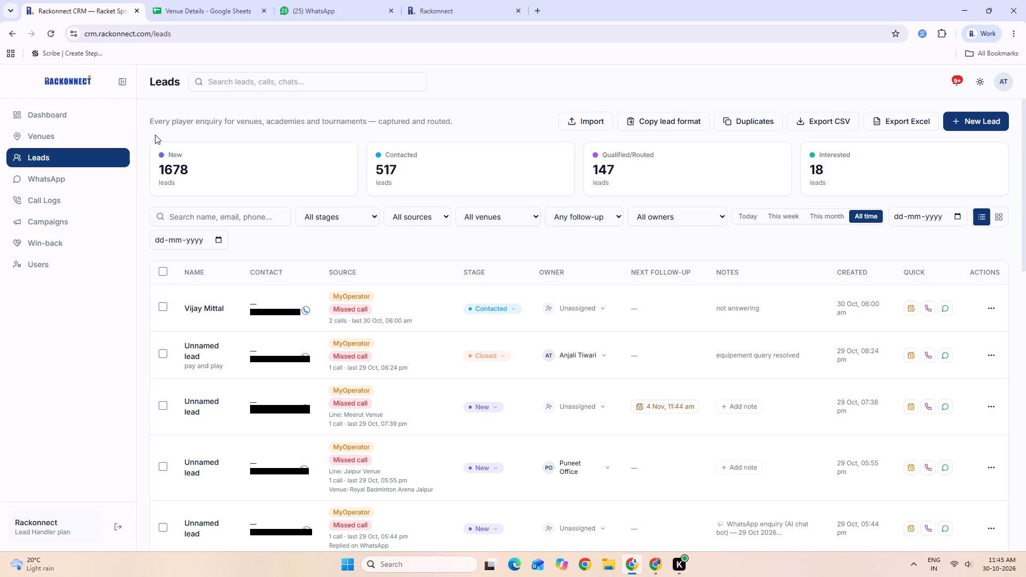
scroll(548, 349, down, 4)
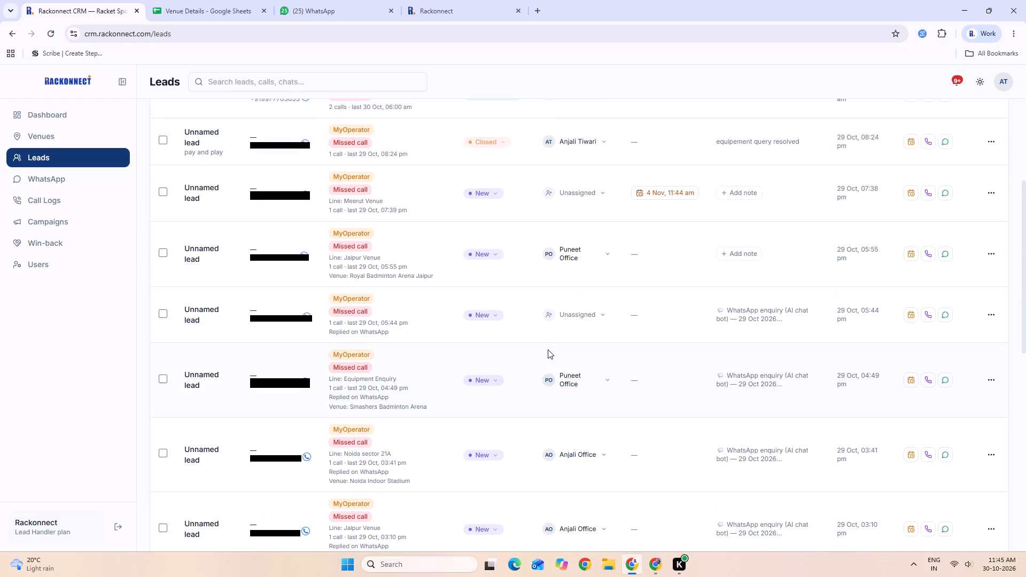
scroll(548, 349, up, 3)
click(495, 354)
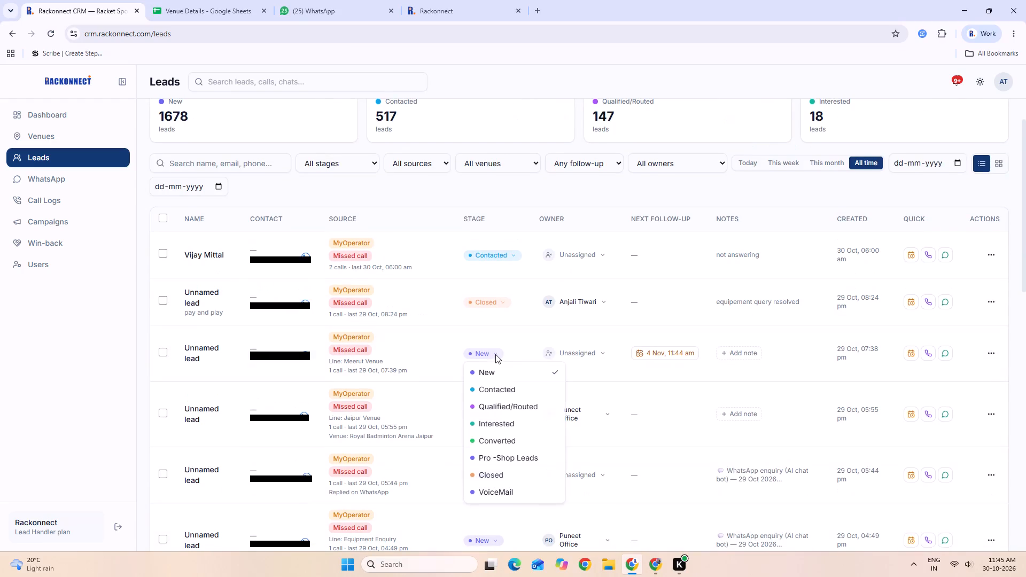
click(504, 393)
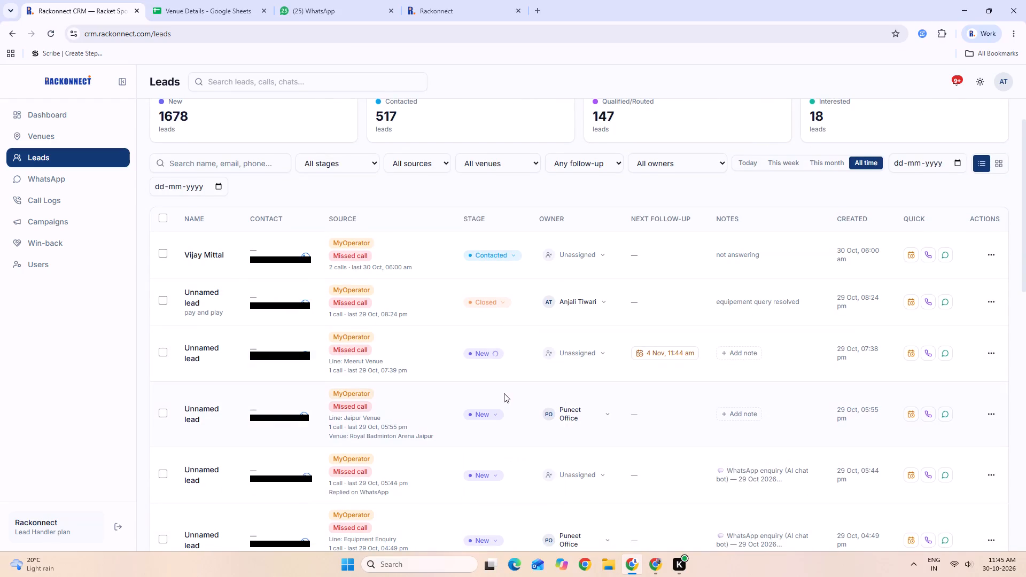
Open a new note for the Meerut Venue lead.
scroll(544, 397, down, 2)
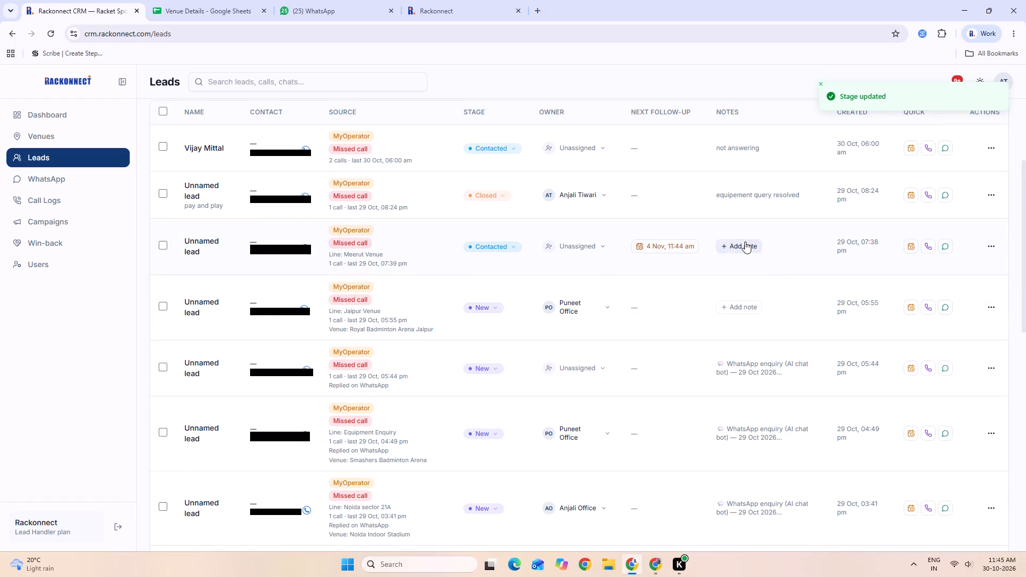
click(745, 241)
click(444, 282)
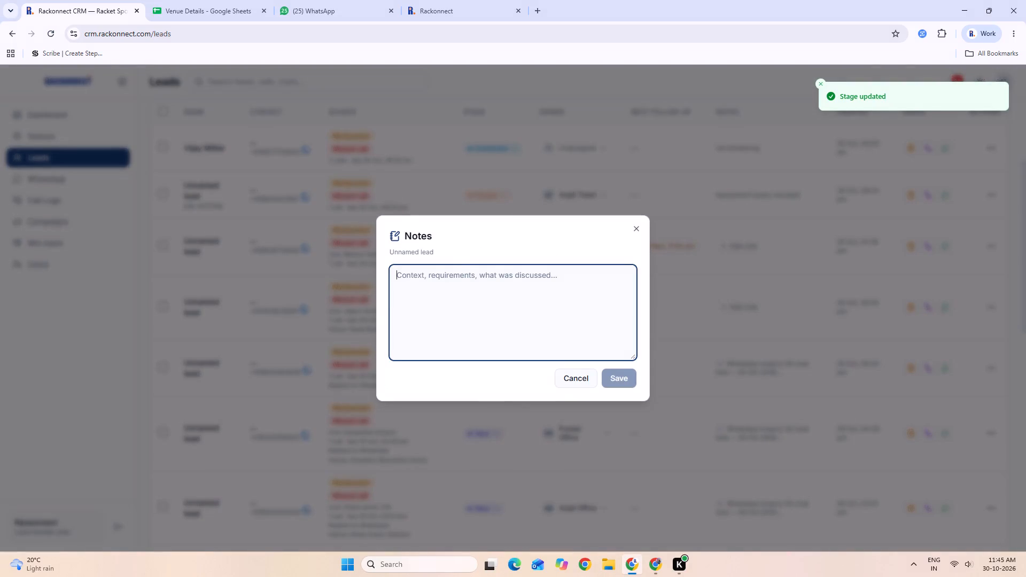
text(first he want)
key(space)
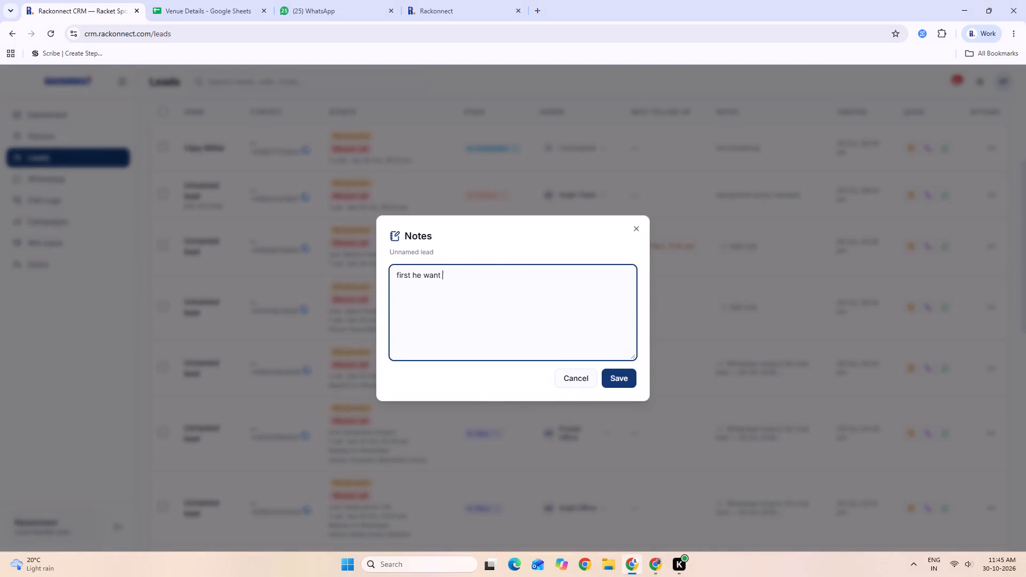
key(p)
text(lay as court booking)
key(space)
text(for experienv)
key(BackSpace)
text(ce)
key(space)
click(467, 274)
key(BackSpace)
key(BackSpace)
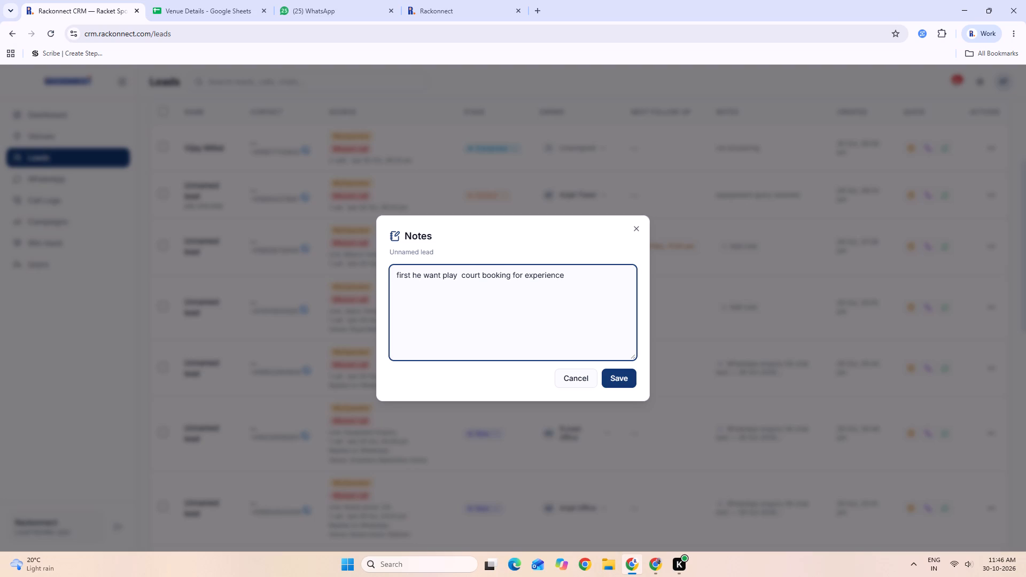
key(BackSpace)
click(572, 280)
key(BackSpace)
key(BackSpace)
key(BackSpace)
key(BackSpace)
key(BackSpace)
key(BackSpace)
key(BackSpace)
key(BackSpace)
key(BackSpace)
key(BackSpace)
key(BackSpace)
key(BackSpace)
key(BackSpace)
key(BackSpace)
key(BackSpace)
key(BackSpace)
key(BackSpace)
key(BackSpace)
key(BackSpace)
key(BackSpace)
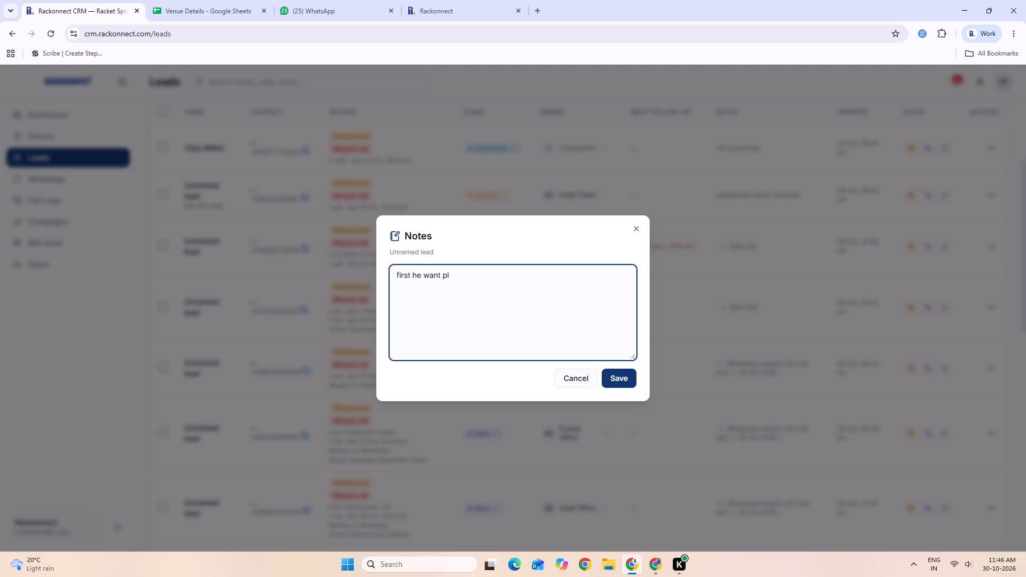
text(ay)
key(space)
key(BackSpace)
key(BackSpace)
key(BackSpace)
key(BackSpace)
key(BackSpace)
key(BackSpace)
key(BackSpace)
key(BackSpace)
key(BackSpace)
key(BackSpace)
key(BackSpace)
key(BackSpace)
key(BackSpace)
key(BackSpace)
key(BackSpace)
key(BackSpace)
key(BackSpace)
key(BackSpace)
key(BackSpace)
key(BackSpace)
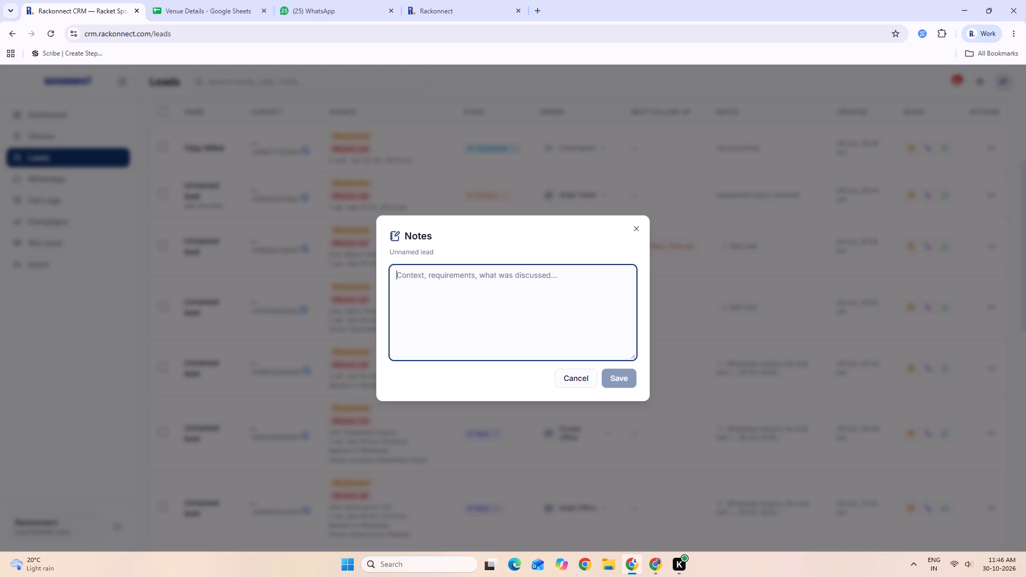
Save the note "first he will book our court in meerut and wait for a few days and then he want membership" on the lead.
text(first)
key(space)
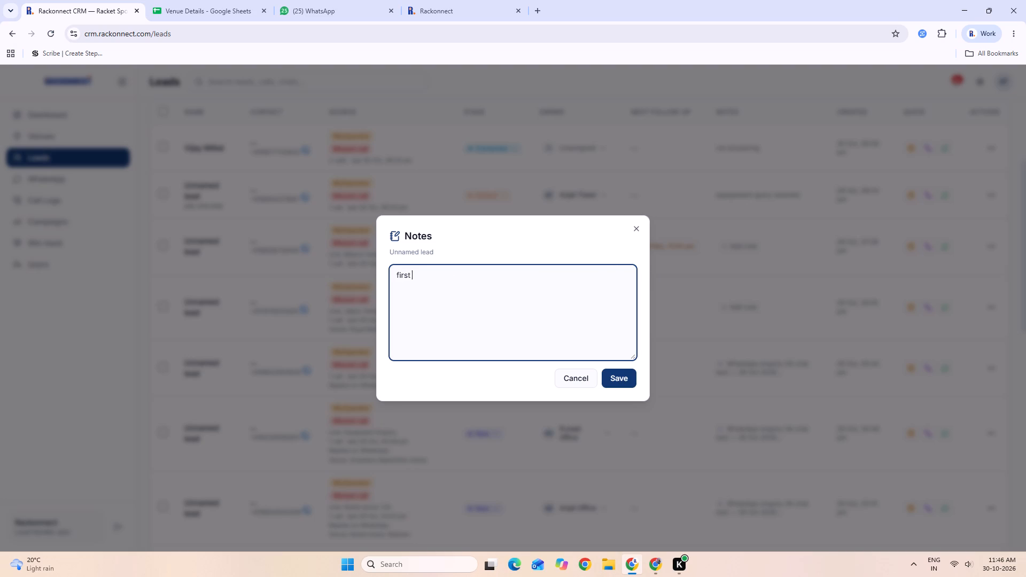
text(he will)
key(space)
text(book this)
key(space)
text(court)
key(BackSpace)
key(BackSpace)
key(BackSpace)
key(BackSpace)
key(BackSpace)
key(BackSpace)
key(BackSpace)
key(BackSpace)
key(BackSpace)
key(BackSpace)
text(our court)
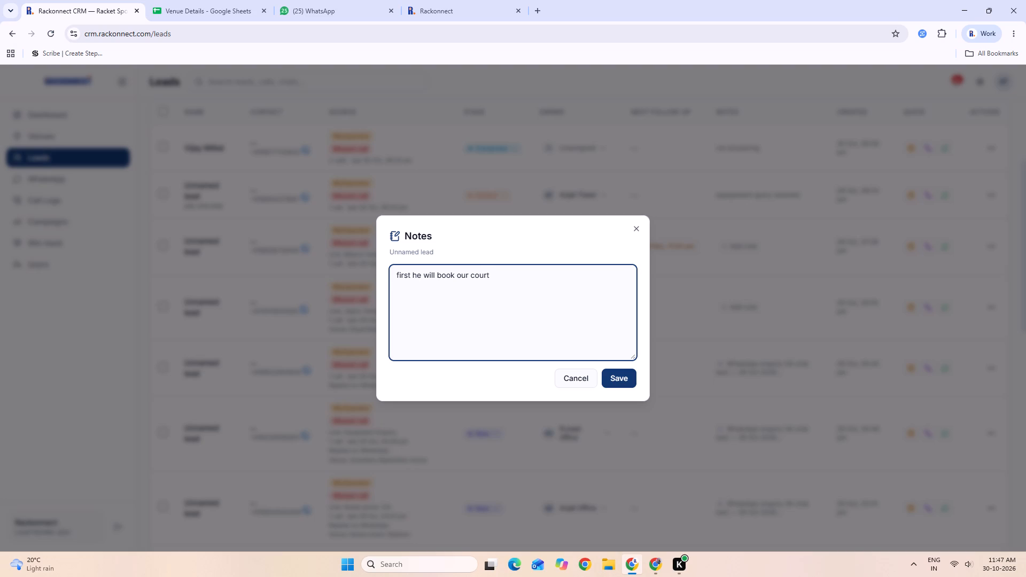
key(space)
text(in meerut)
key(space)
text(and wait for a few days)
key(space)
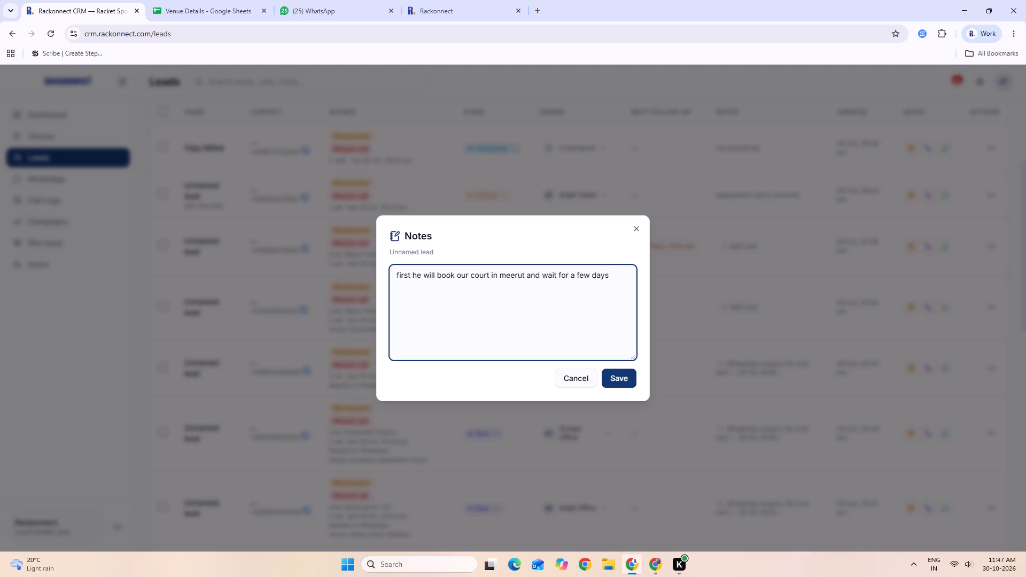
text(and then he want)
key(space)
text(membership)
key(space)
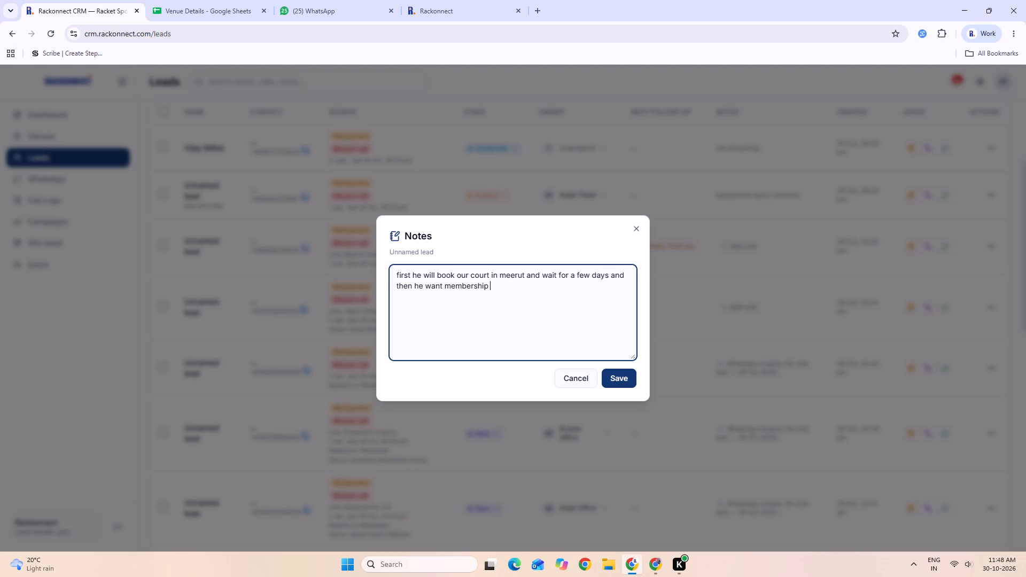
click(621, 383)
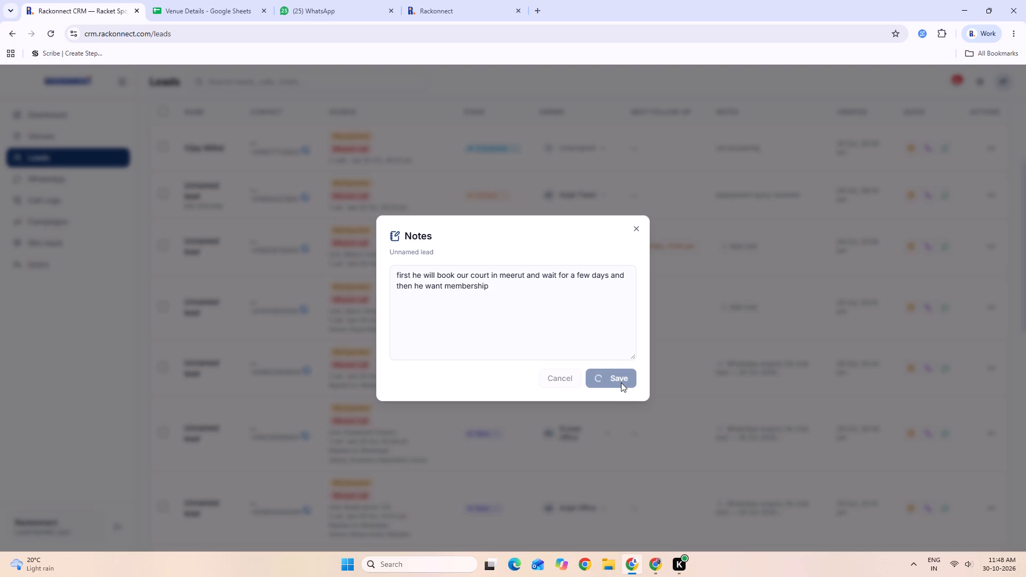